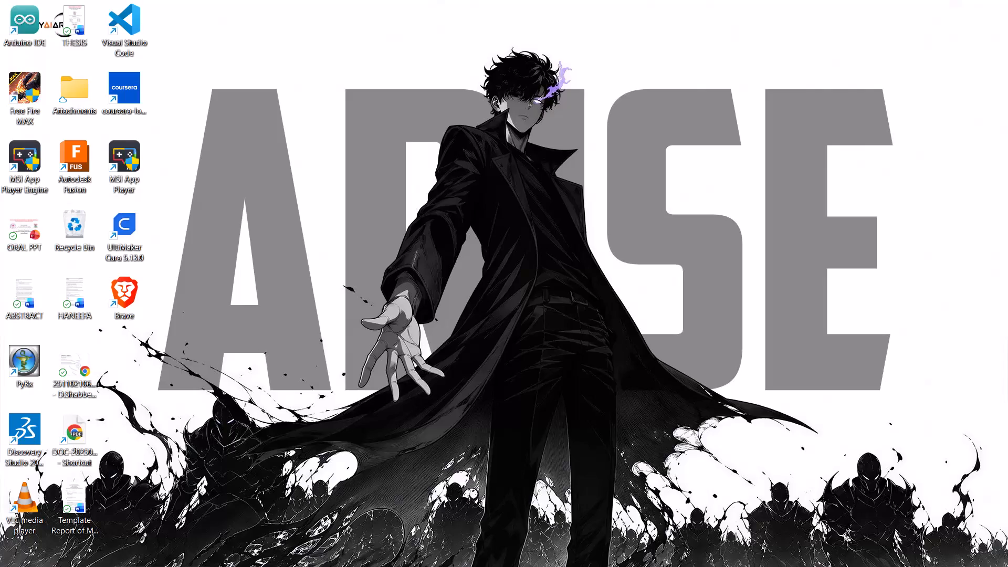
Open Google Chrome and enter "aue" as the address to find the AUERP Student Login page.
click(708, 551)
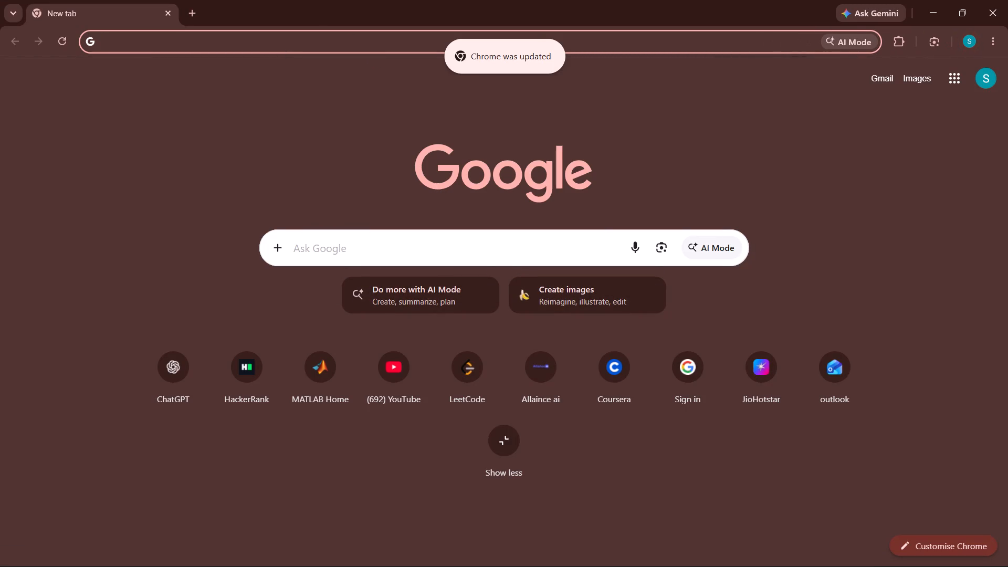
text(aue)
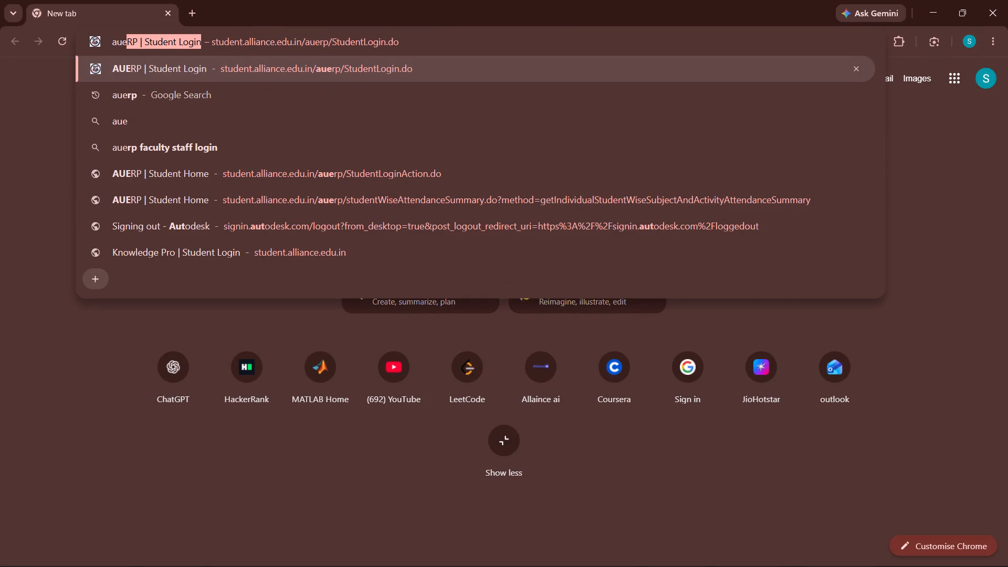
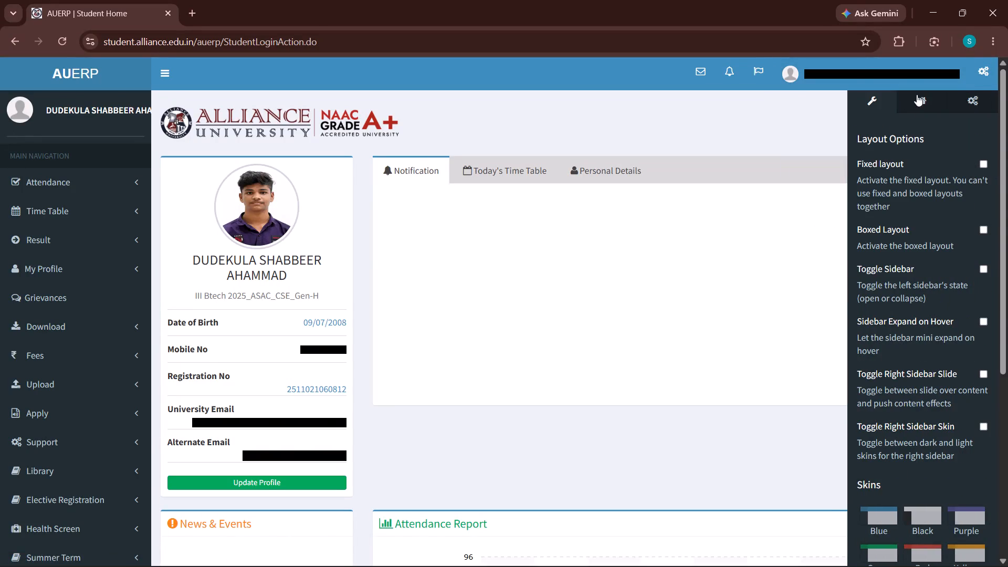
Close the Layout Options sidebar on the AUERP student home page.
click(980, 74)
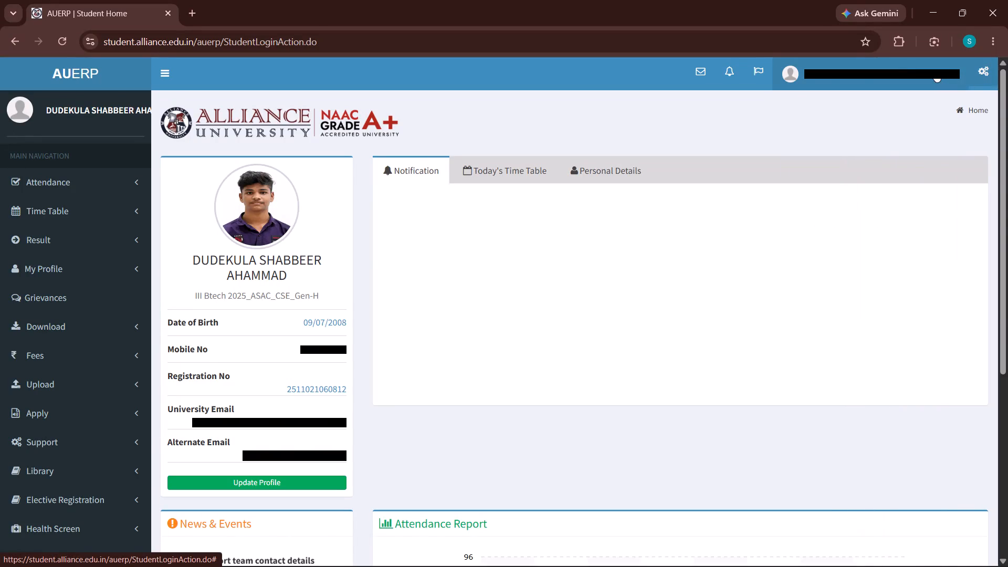
Open a new browser tab and enter "out" in the address bar to find the Outlook mail inbox.
click(192, 12)
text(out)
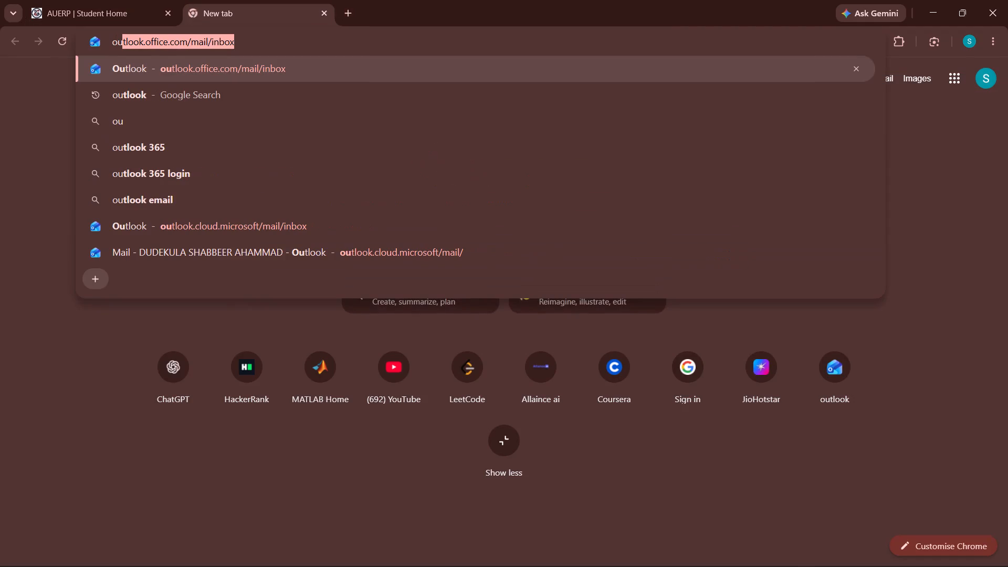
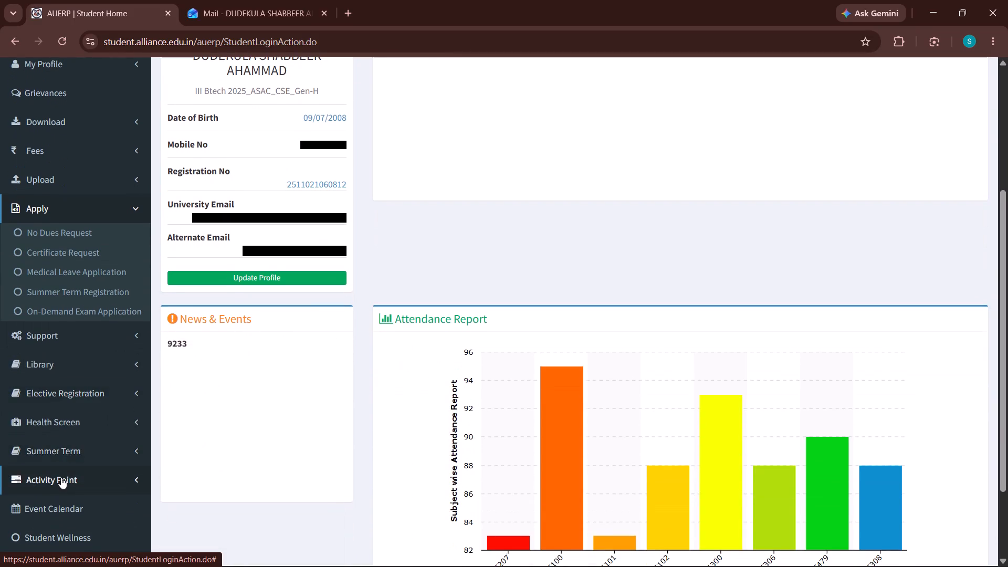
Open the Activity Point Application page in the student portal and view its table of activity points.
click(61, 477)
click(92, 399)
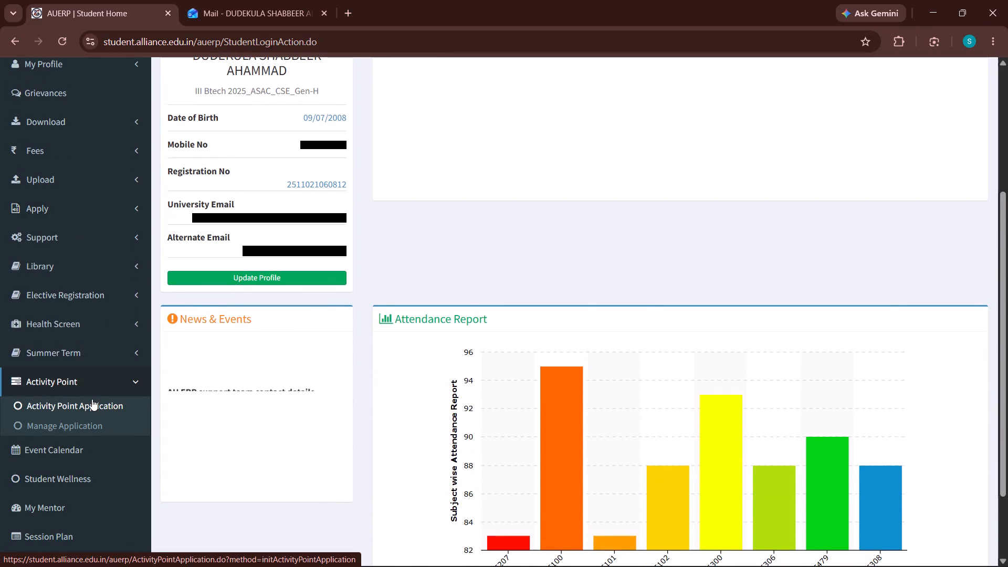
scroll(267, 380, down, 4)
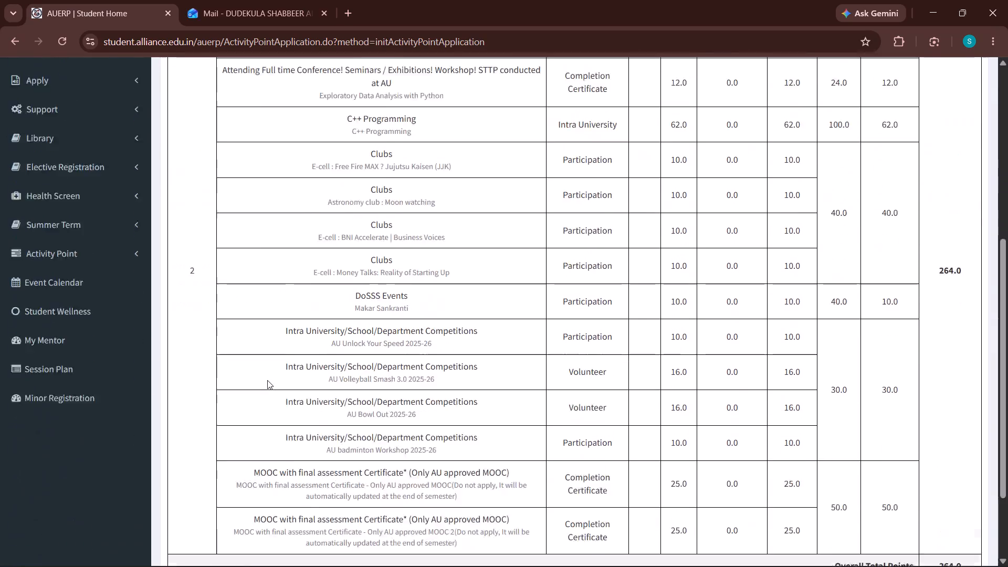
Open a new Activity Point Application form.
click(231, 491)
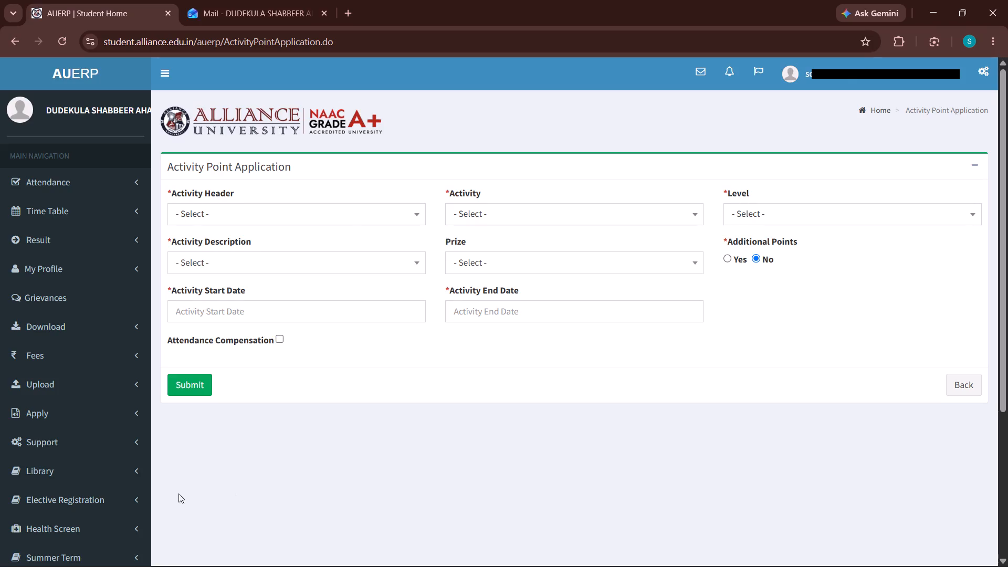
Classify the activity under the Leadership and Management header, as a Clubs activity at Participation level.
click(371, 206)
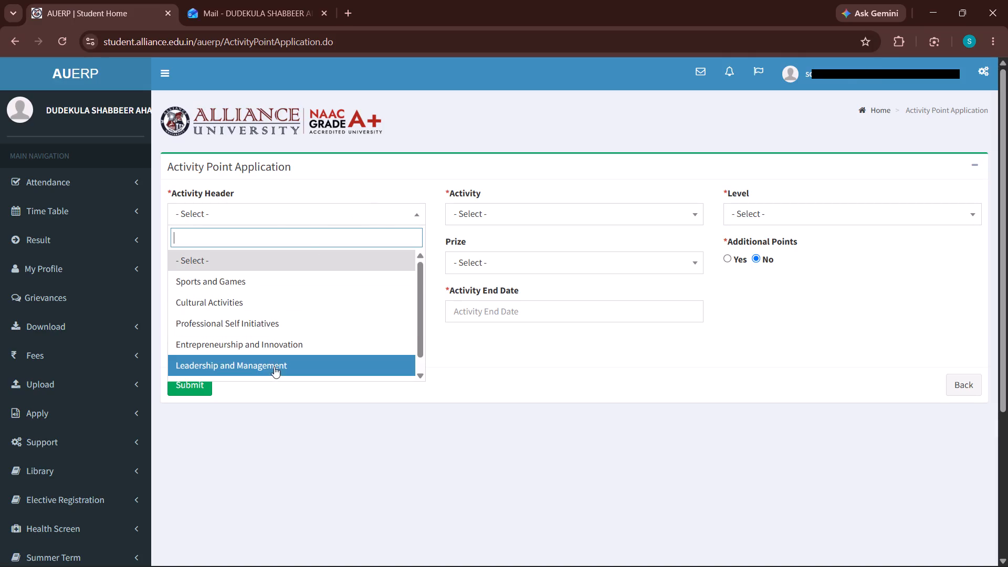
click(275, 364)
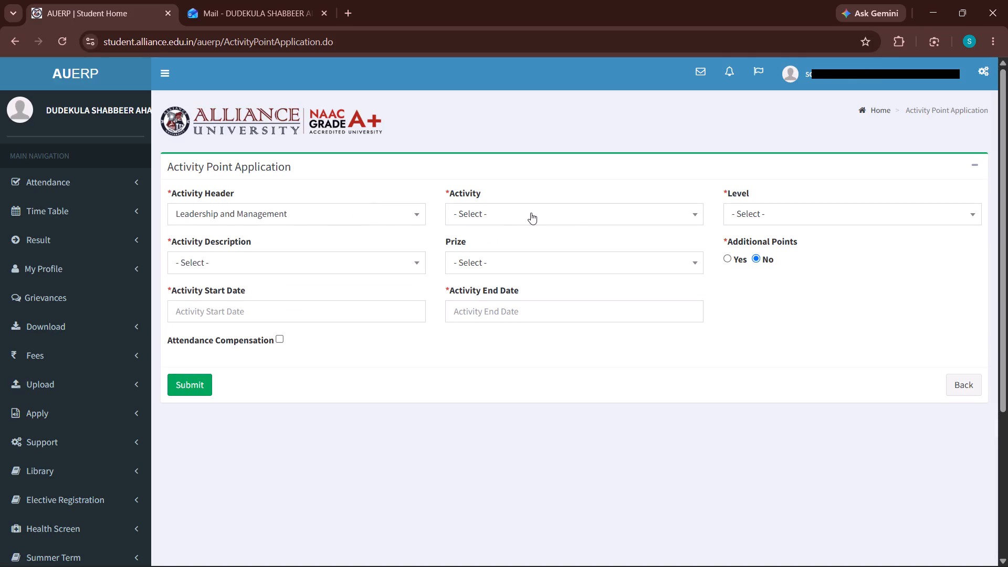
click(531, 213)
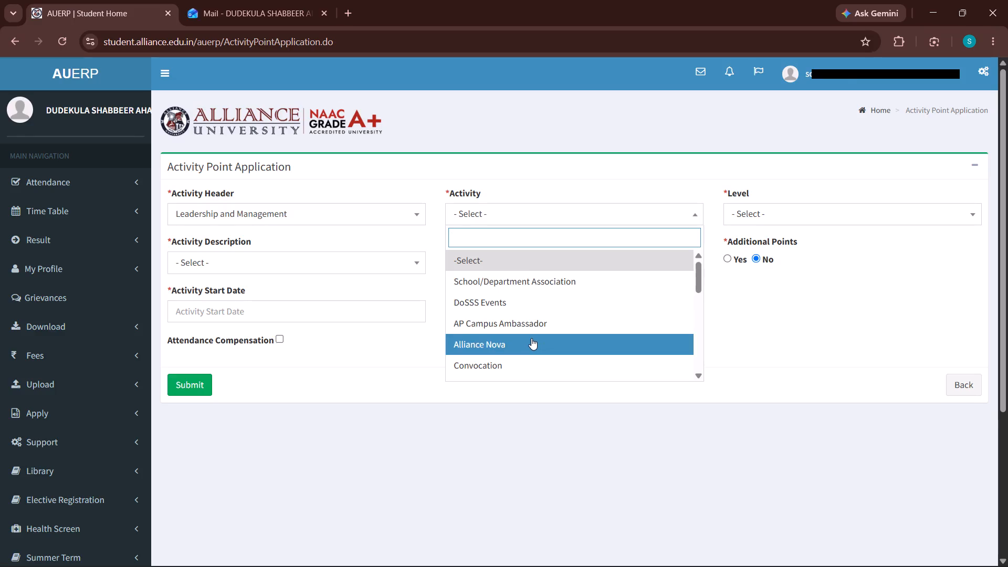
scroll(532, 338, right, 2)
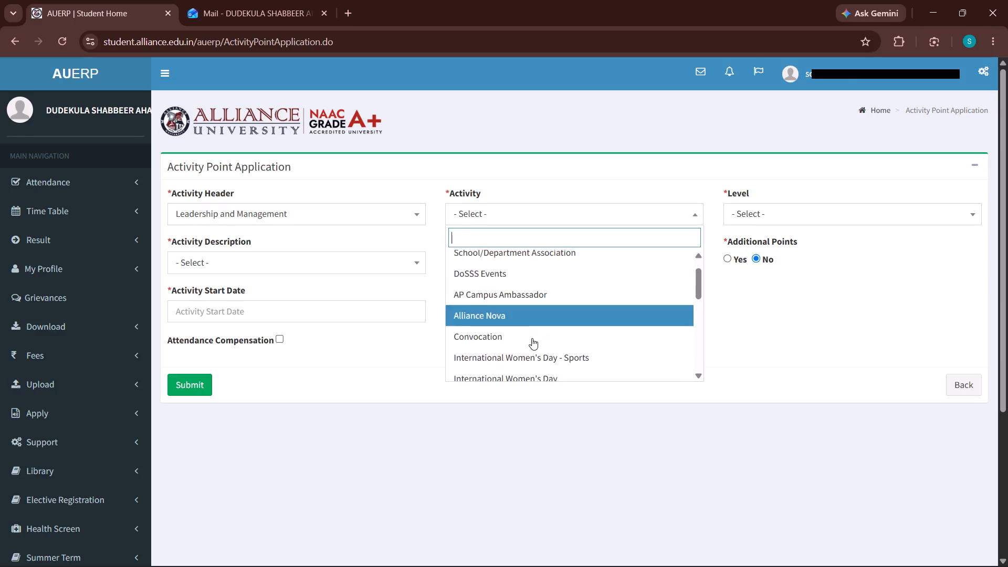
scroll(532, 338, right, 1)
text(c;)
key(BackSpace)
text(li)
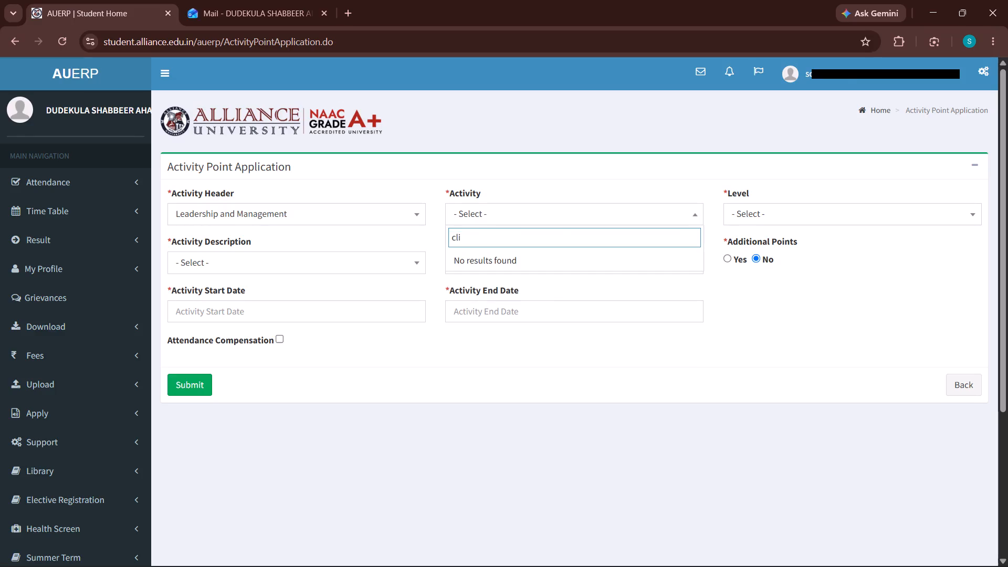
key(BackSpace)
click(537, 285)
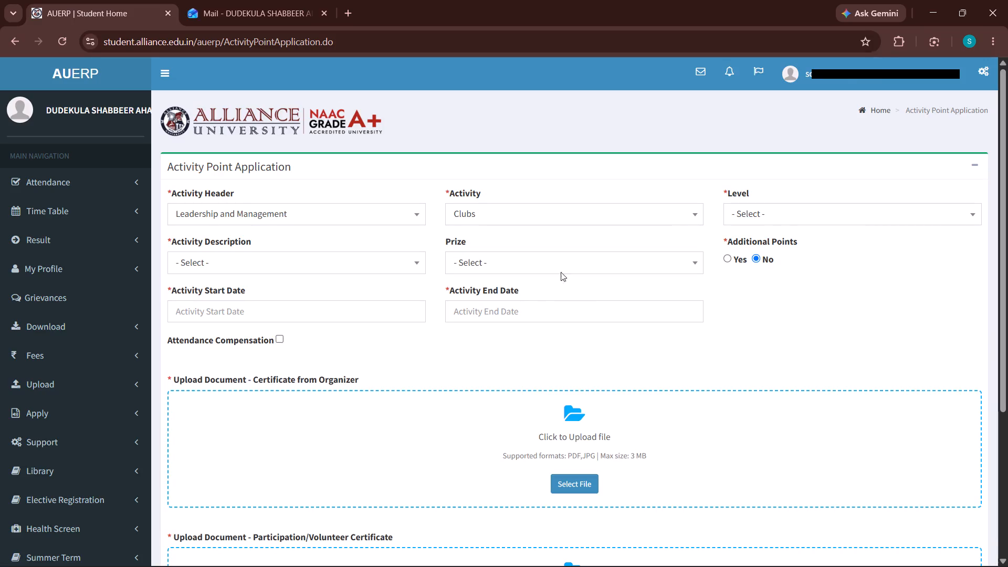
click(776, 212)
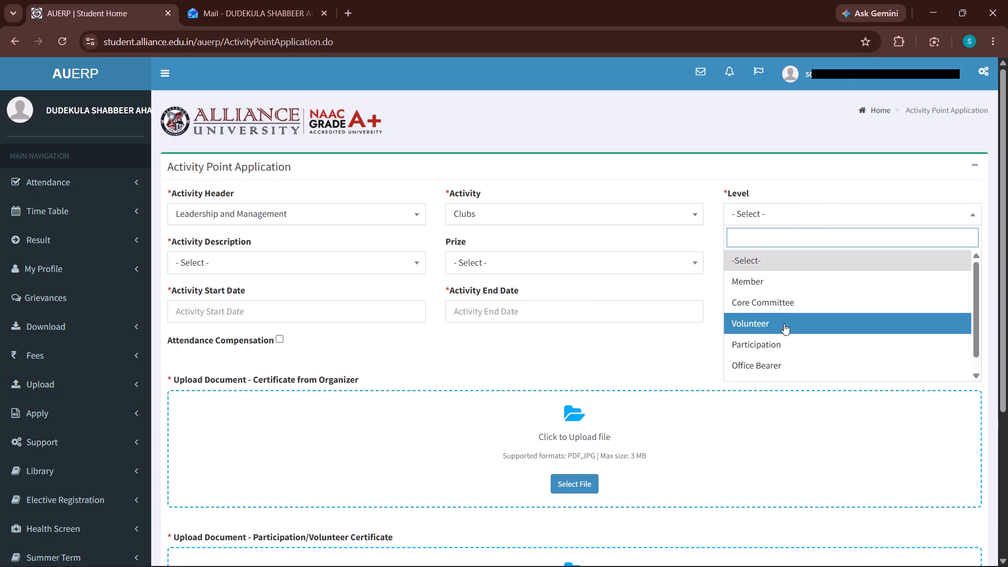
click(785, 340)
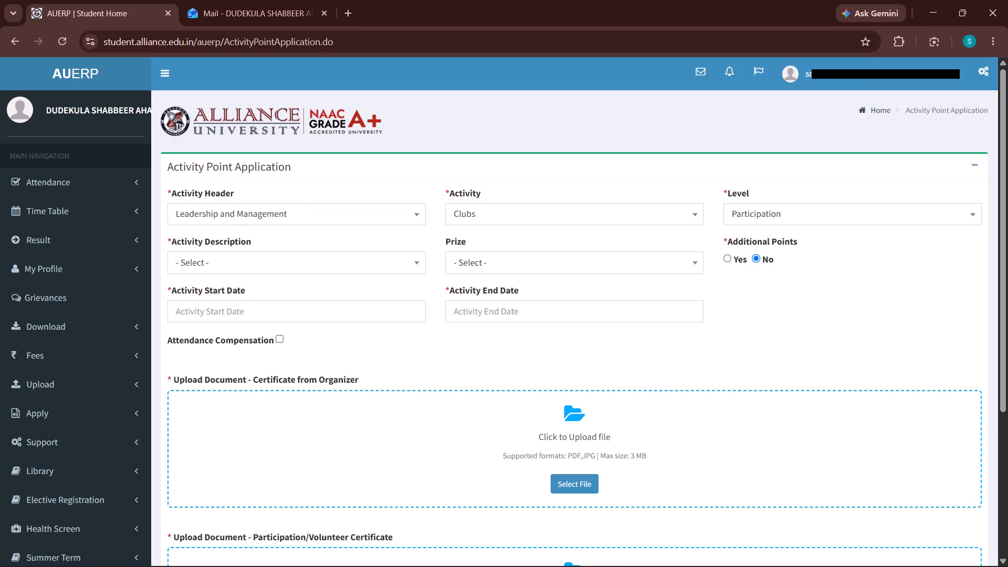
Set both the activity start date and end date to 09/10/2026 (9 October 2026).
click(209, 312)
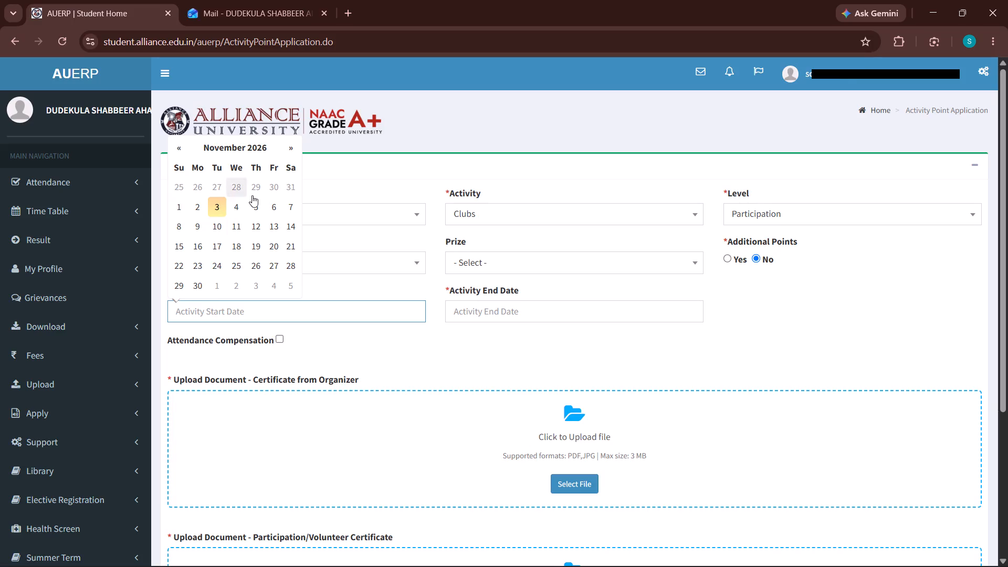
click(204, 224)
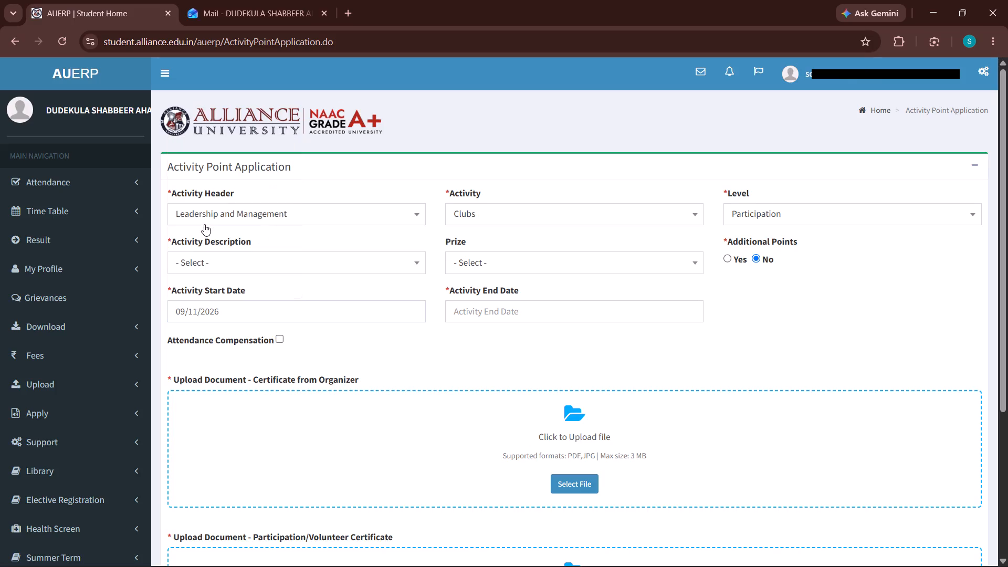
click(239, 302)
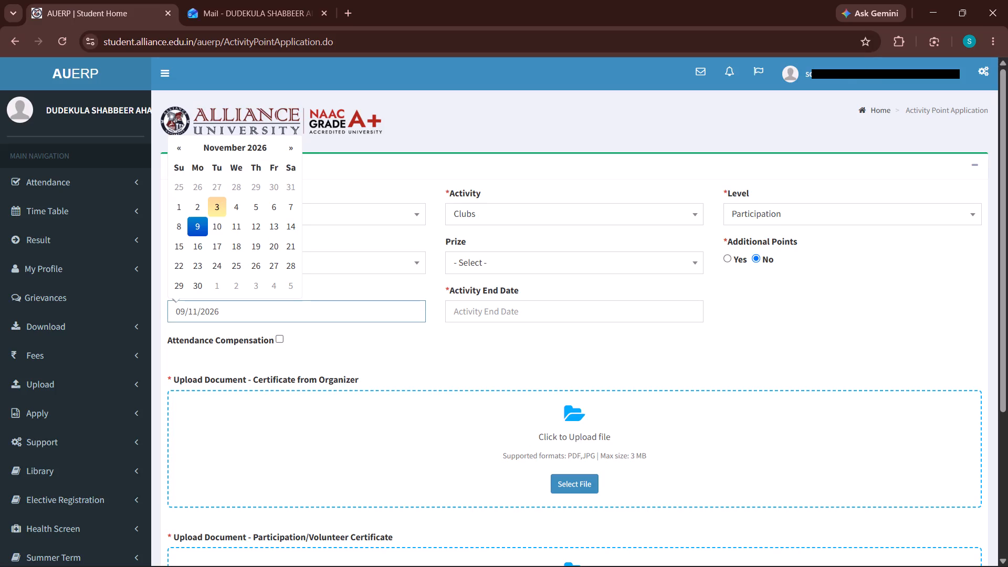
click(182, 146)
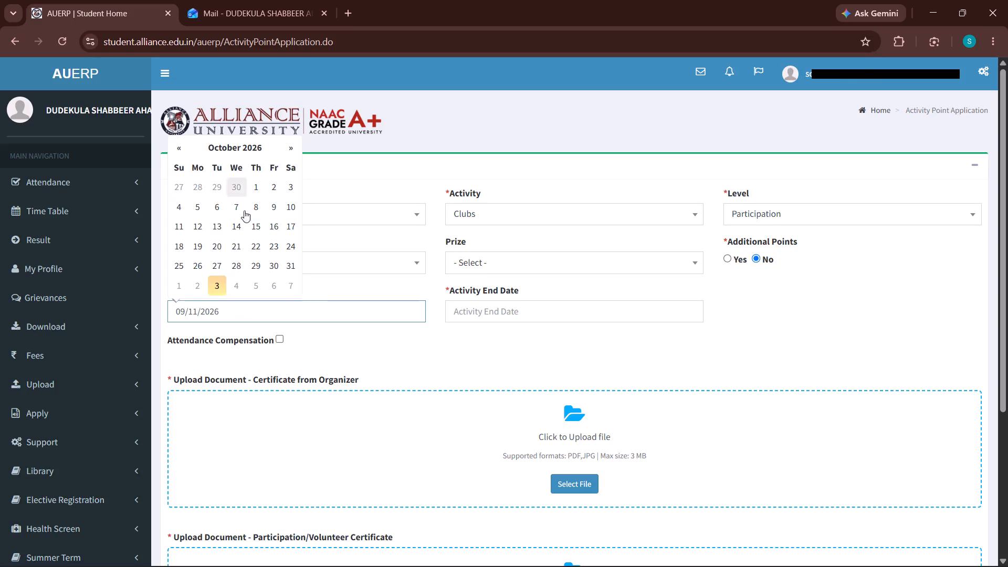
click(275, 203)
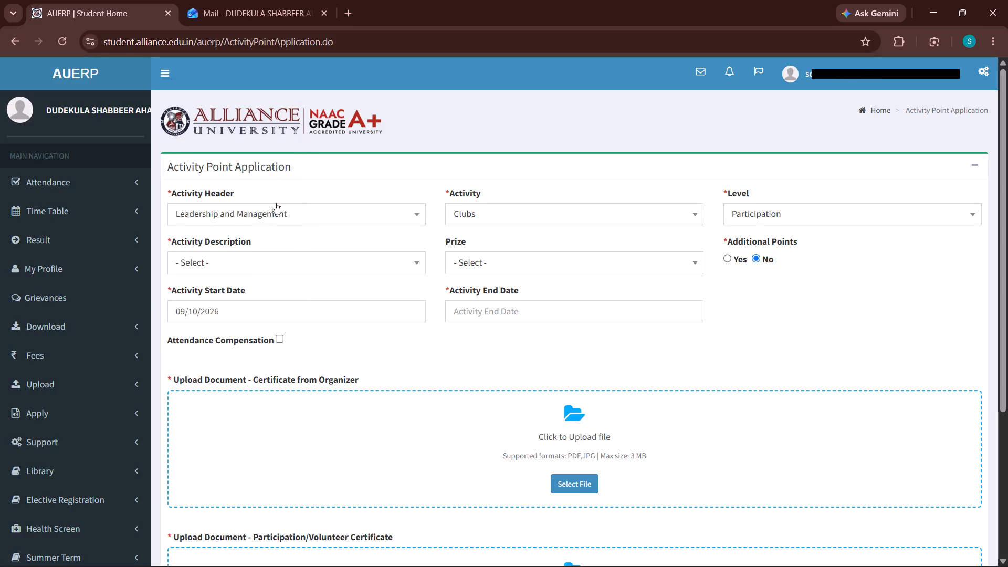
click(501, 312)
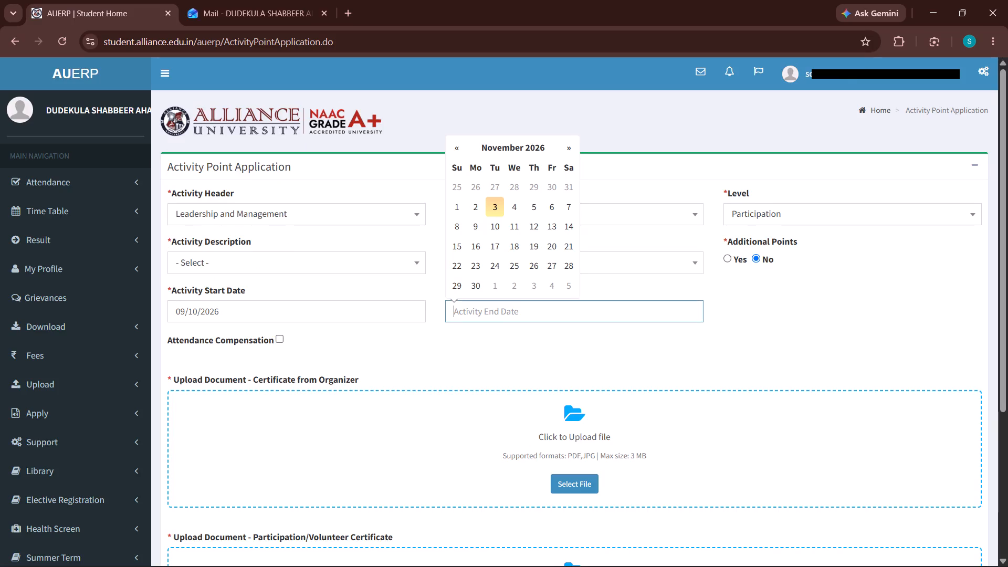
click(458, 150)
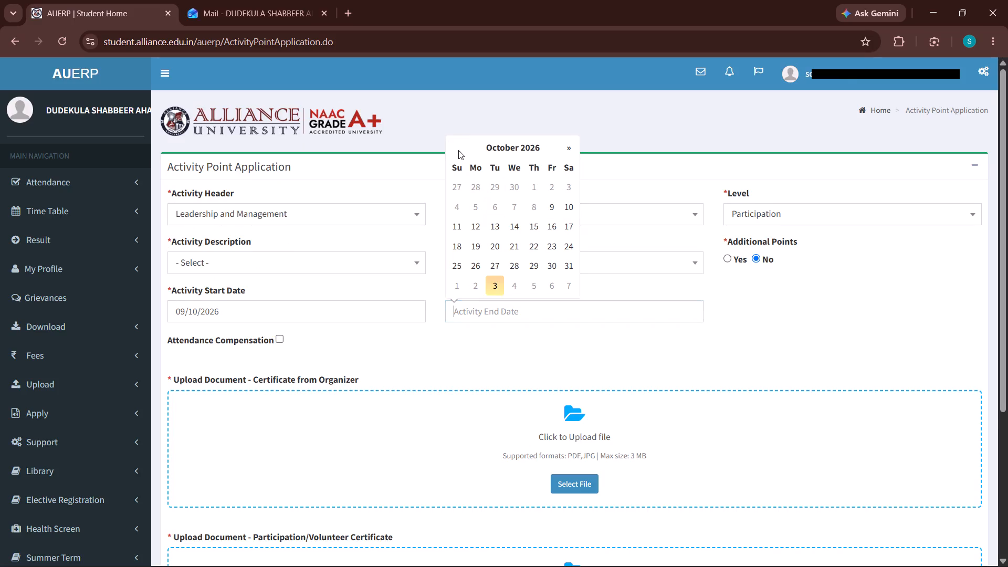
click(554, 204)
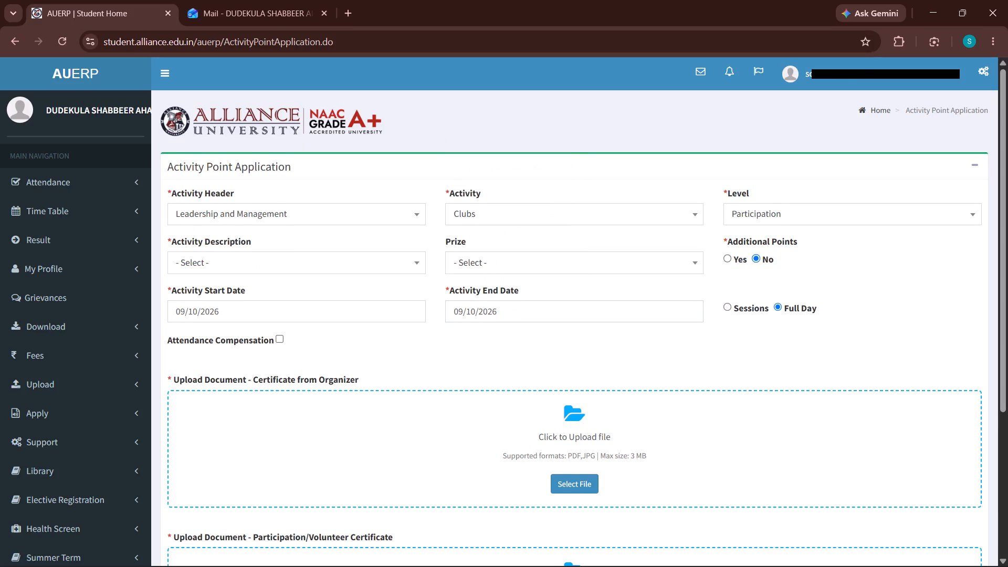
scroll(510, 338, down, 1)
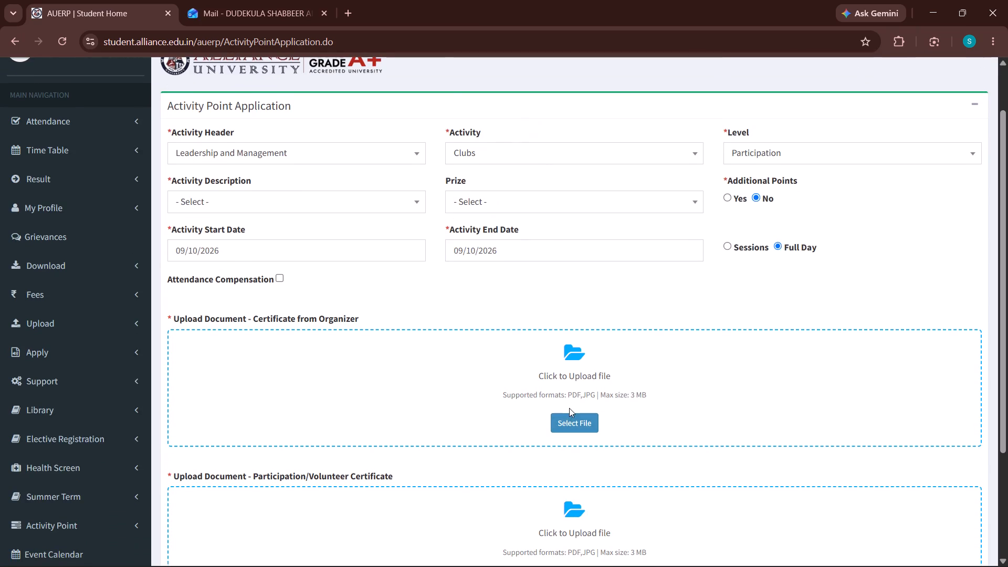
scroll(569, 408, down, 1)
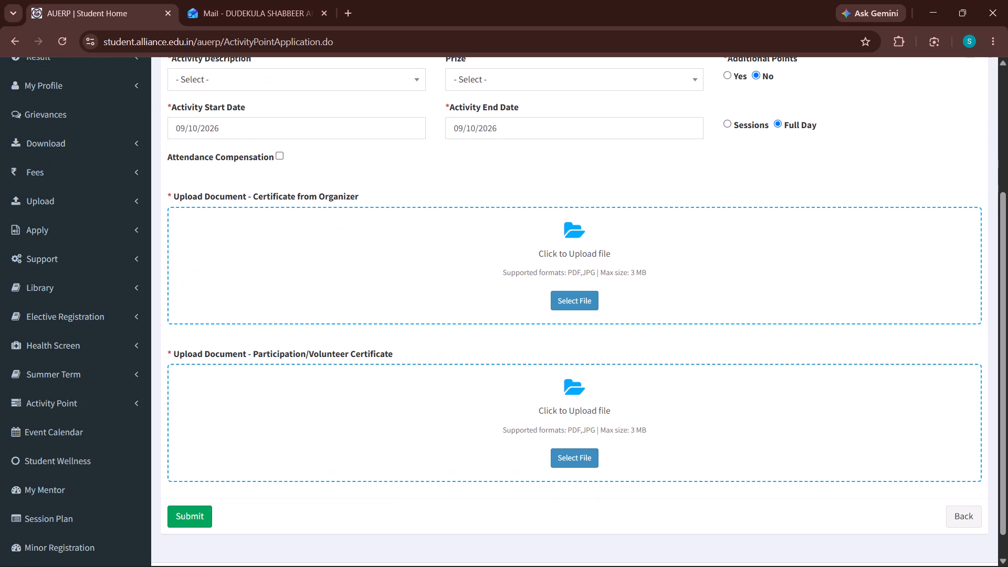
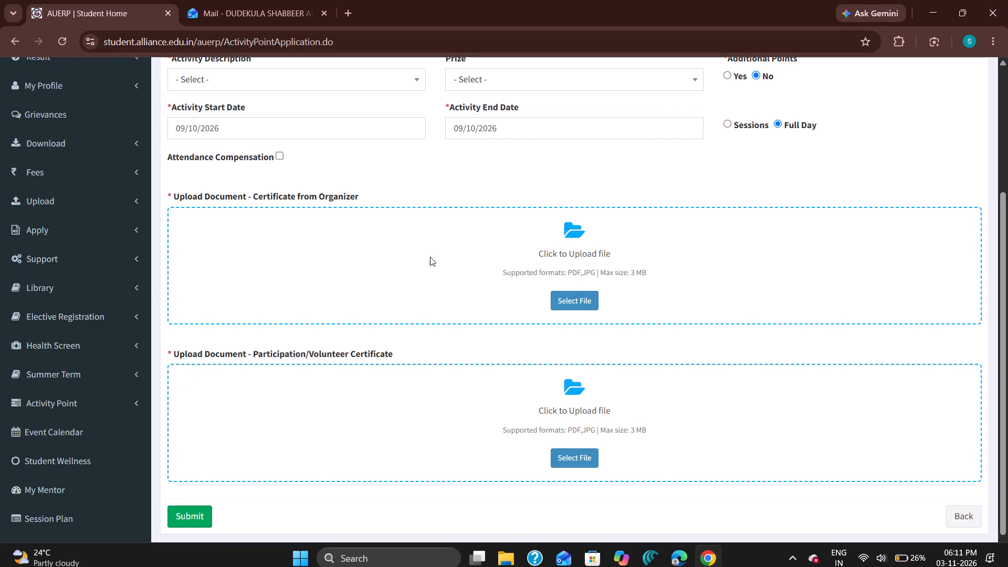
Open a new blank browser tab, keeping the activity point application form open.
click(346, 13)
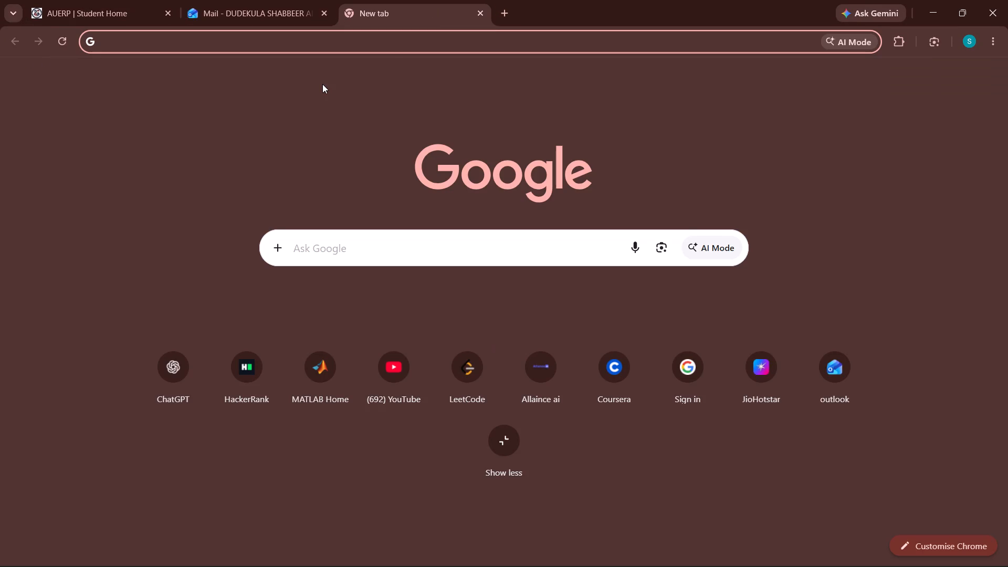
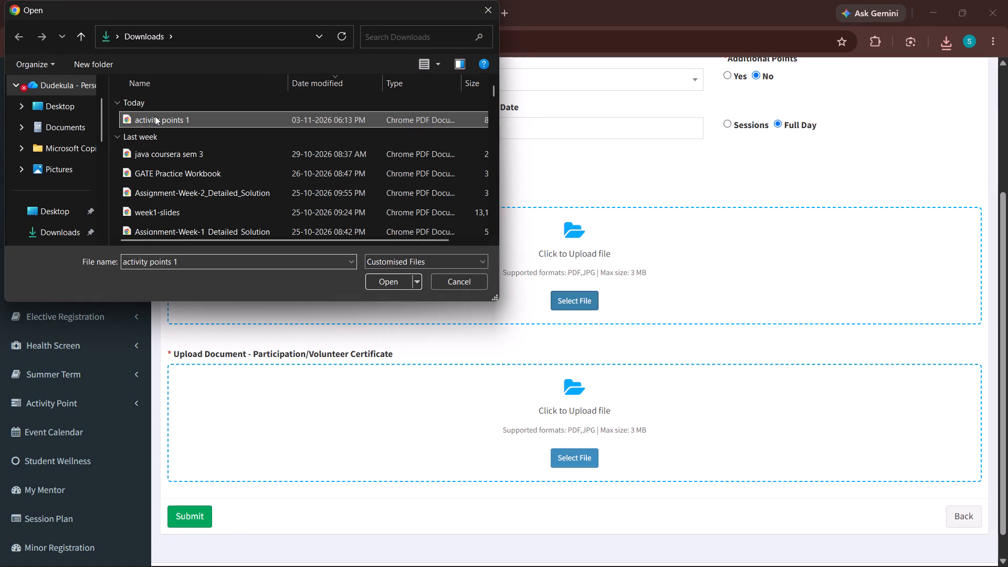
Attach the PDF "activity points 1" from the Downloads folder as the Certificate from Organizer document.
click(394, 277)
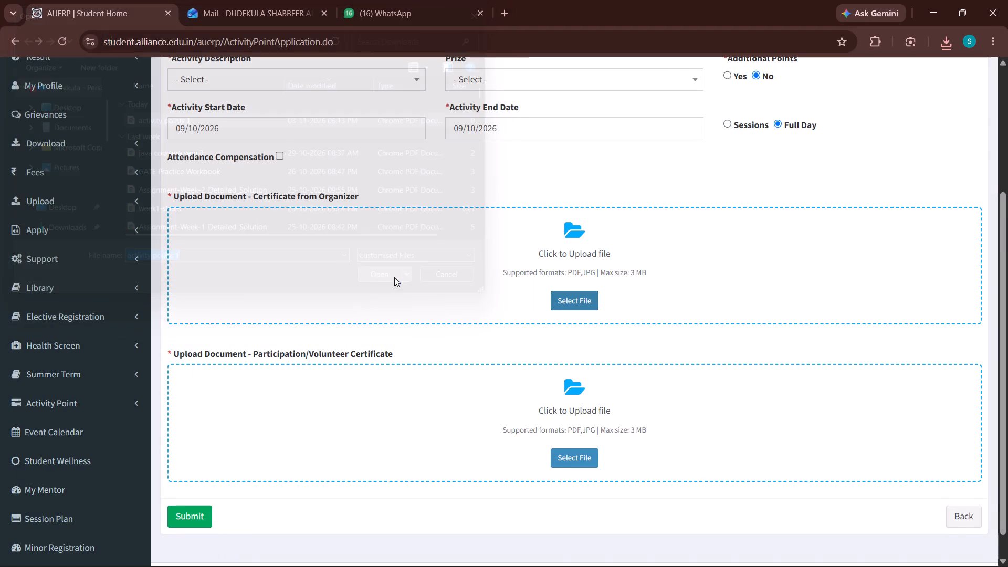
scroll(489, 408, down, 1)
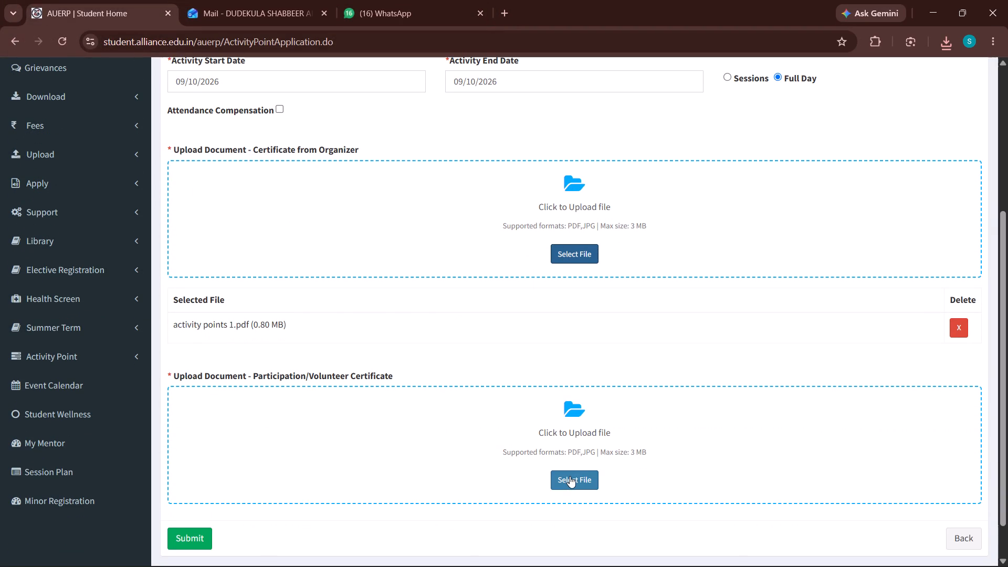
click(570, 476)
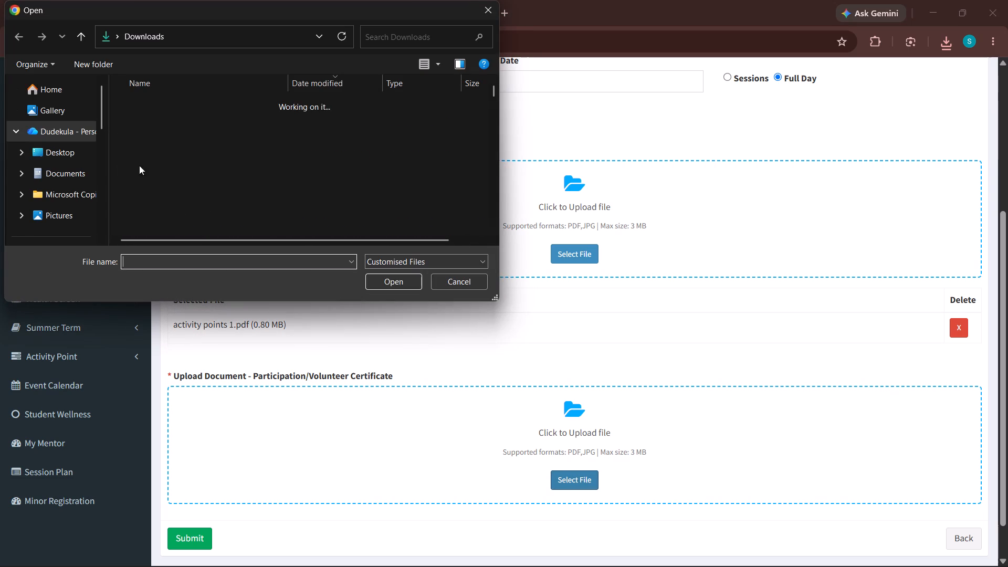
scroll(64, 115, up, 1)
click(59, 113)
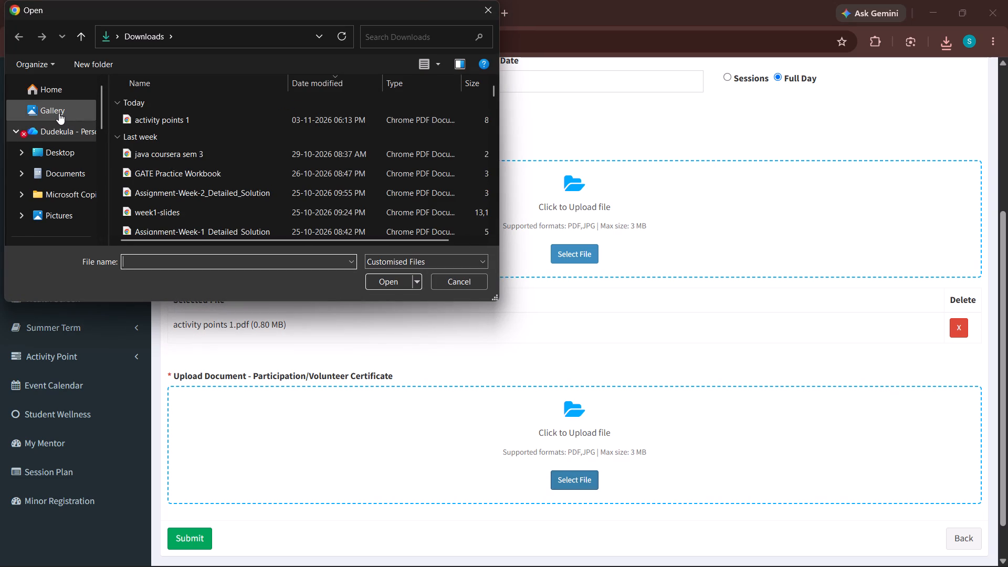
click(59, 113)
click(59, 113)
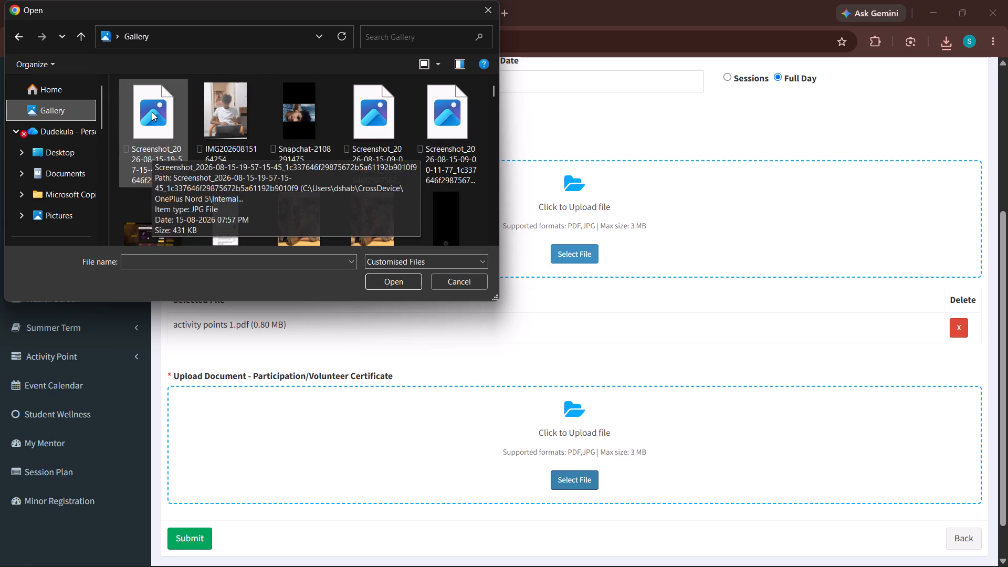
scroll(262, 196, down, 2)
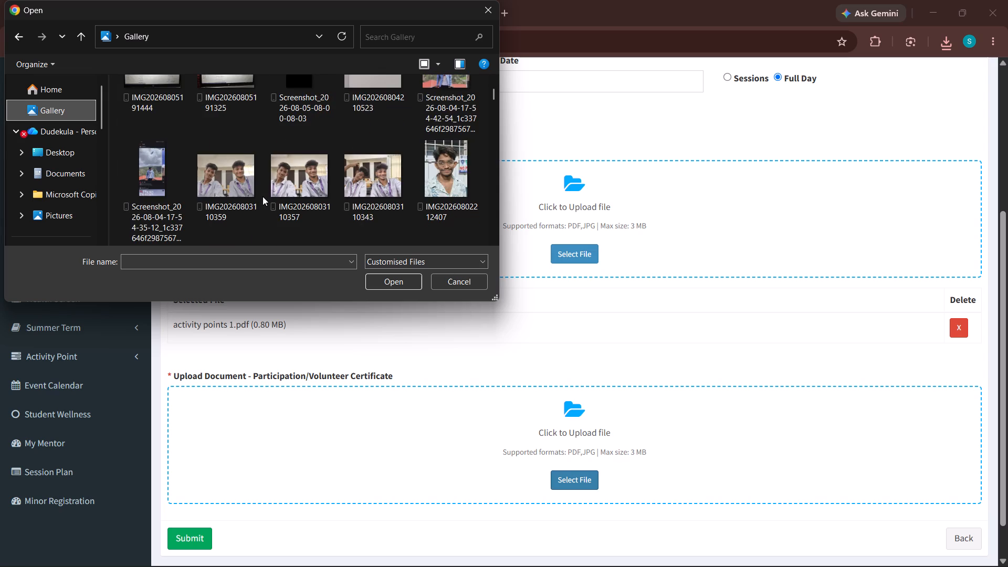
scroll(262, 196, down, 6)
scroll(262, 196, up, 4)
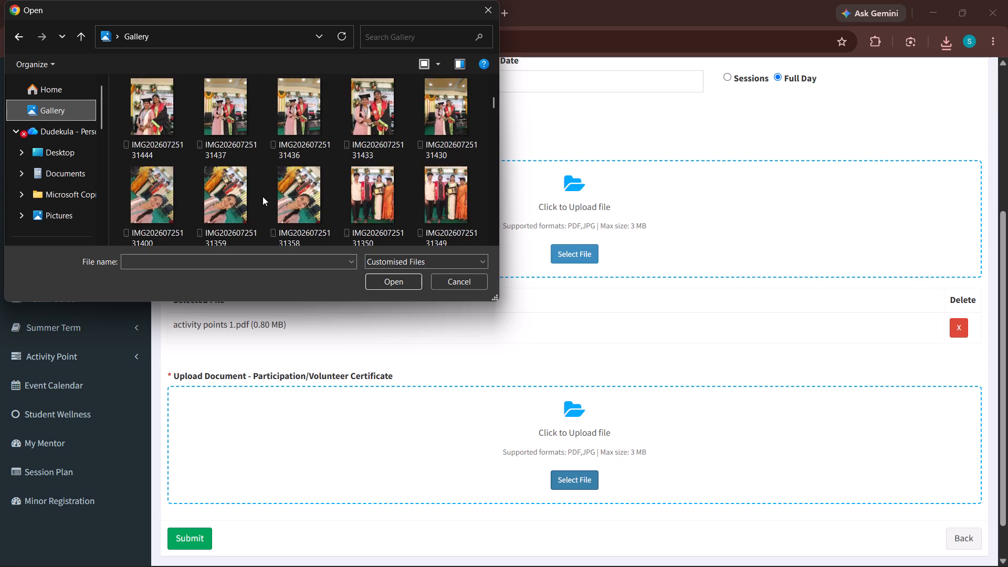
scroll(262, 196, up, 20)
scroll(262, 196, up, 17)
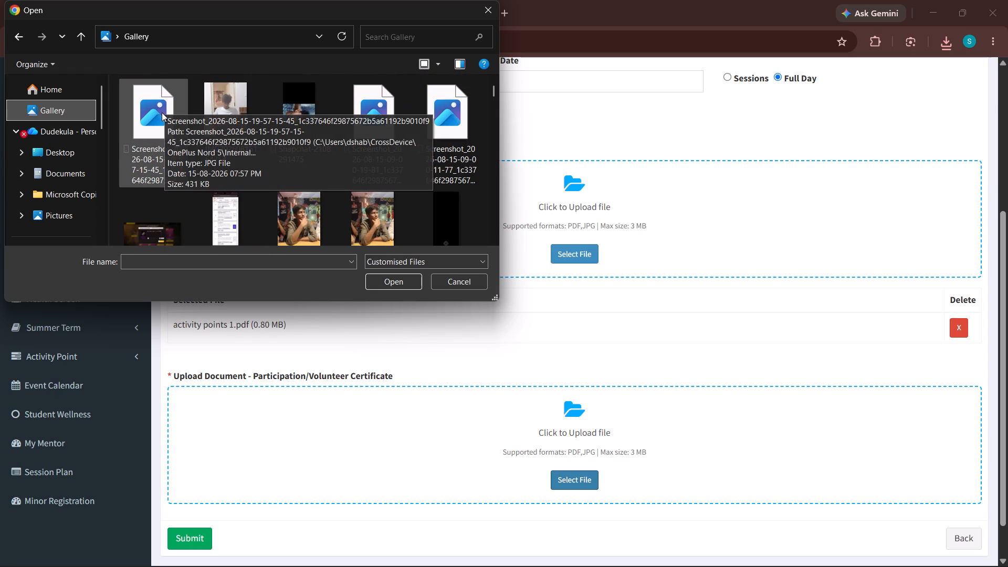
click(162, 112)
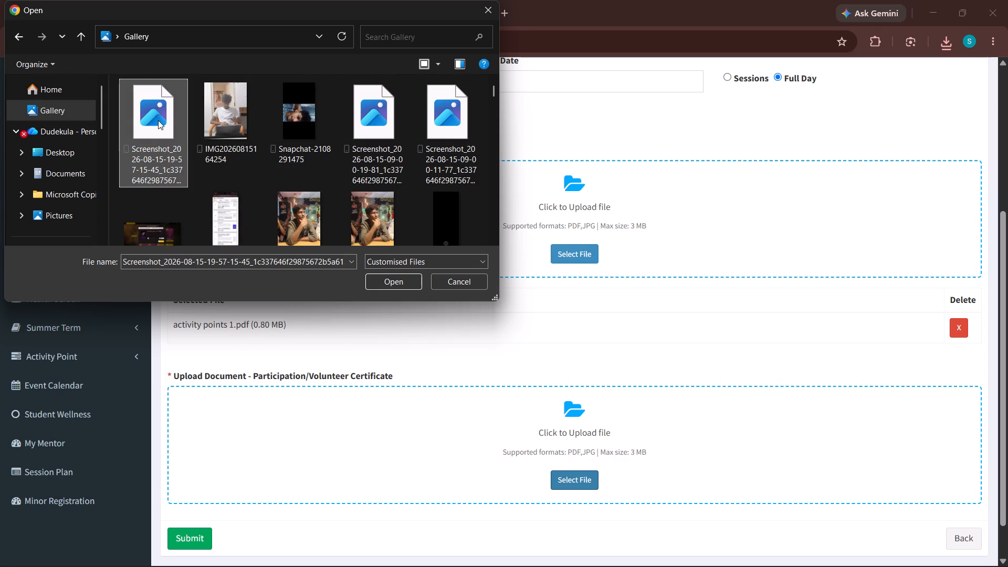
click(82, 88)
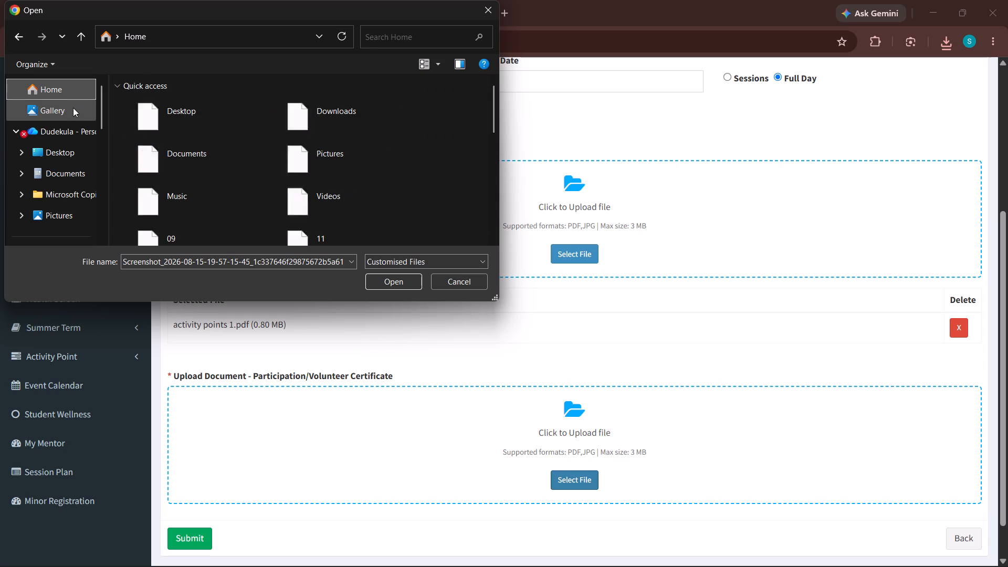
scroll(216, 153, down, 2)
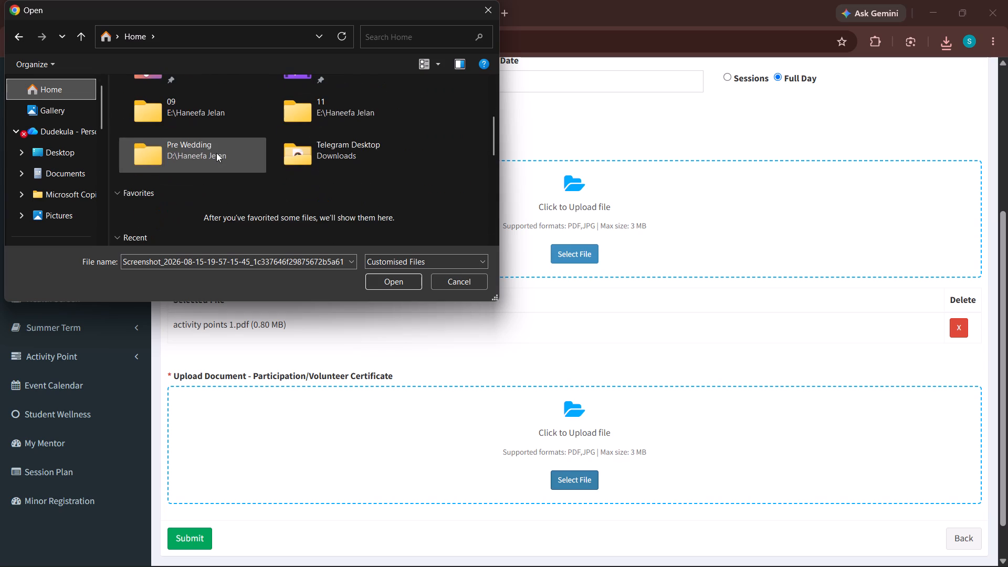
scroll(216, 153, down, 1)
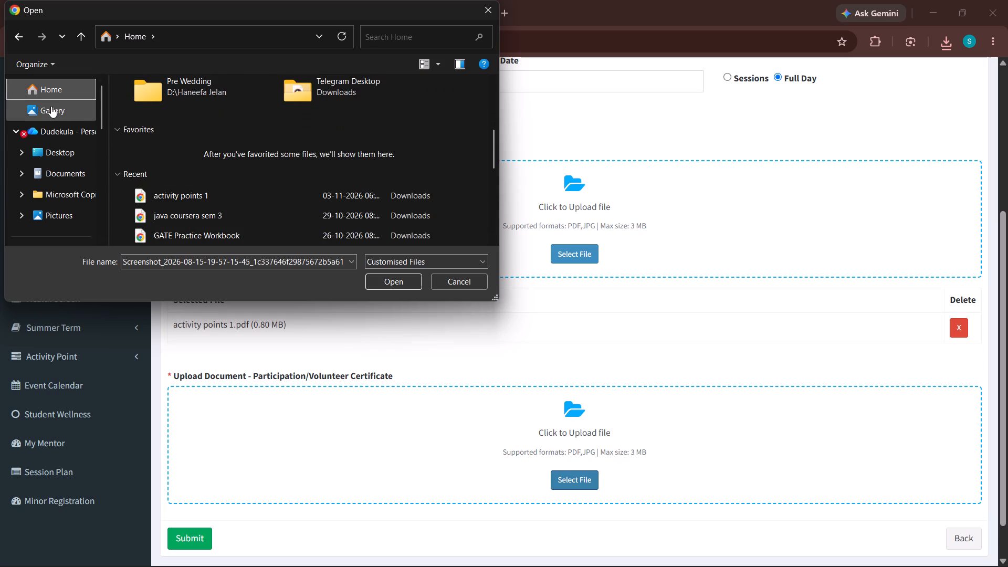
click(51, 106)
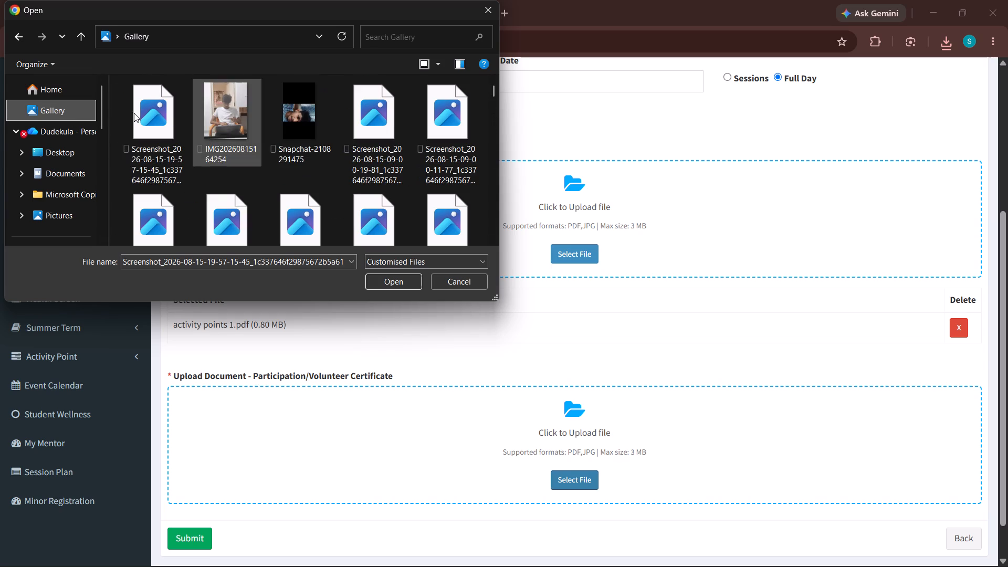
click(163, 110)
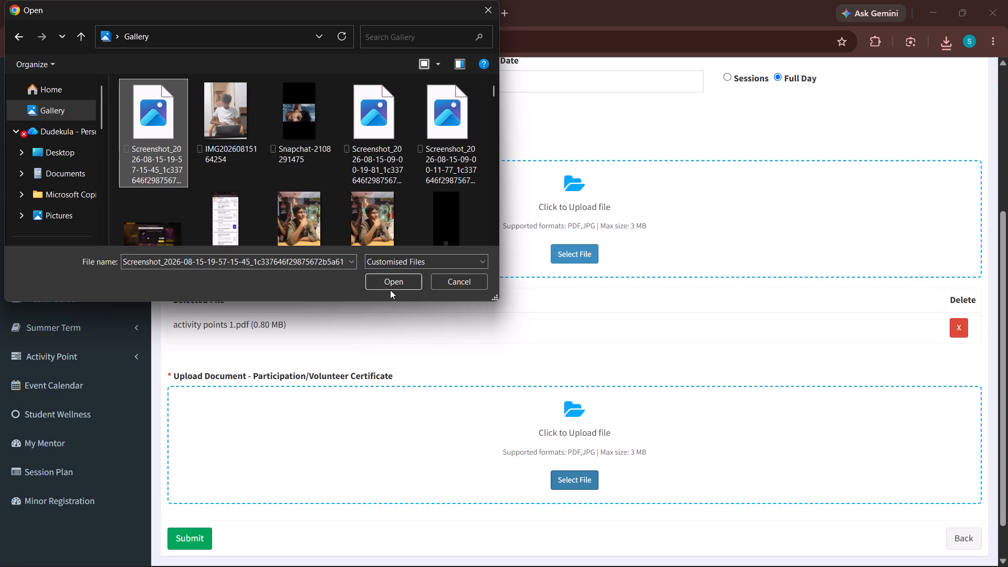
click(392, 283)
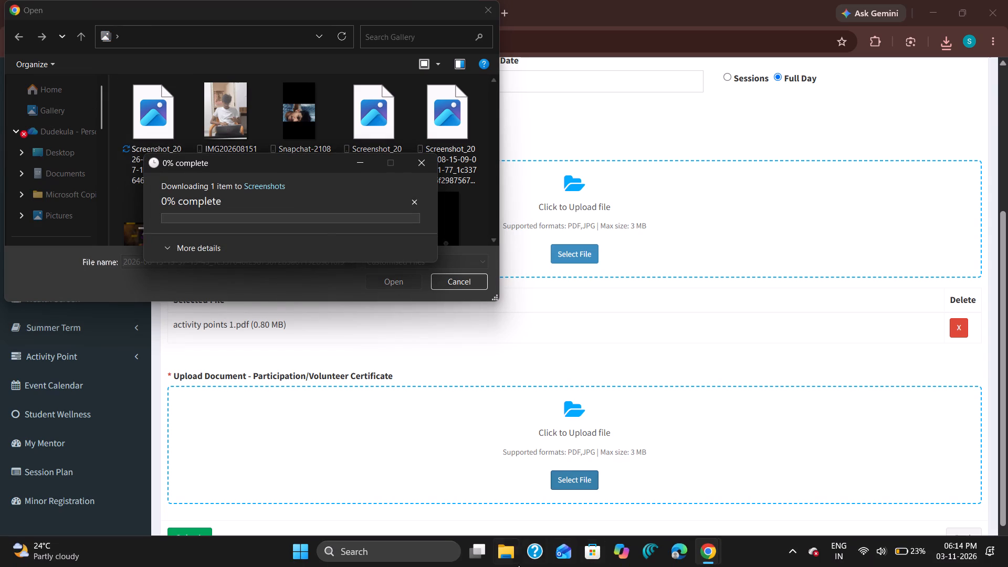
Look through the Gallery in File Explorer for the certificate image, and return to the portal's file selection in Chrome.
click(514, 560)
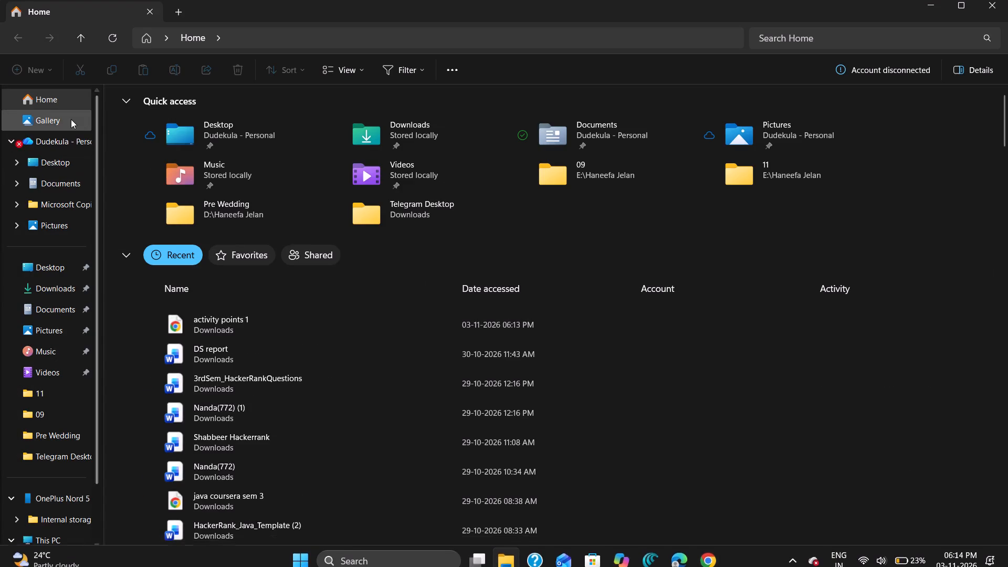
click(71, 119)
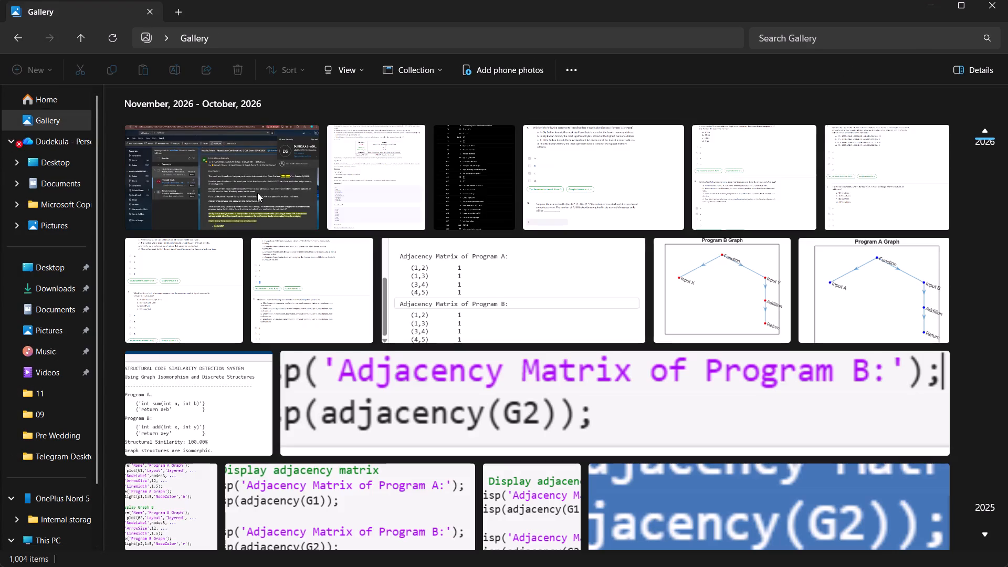
click(279, 184)
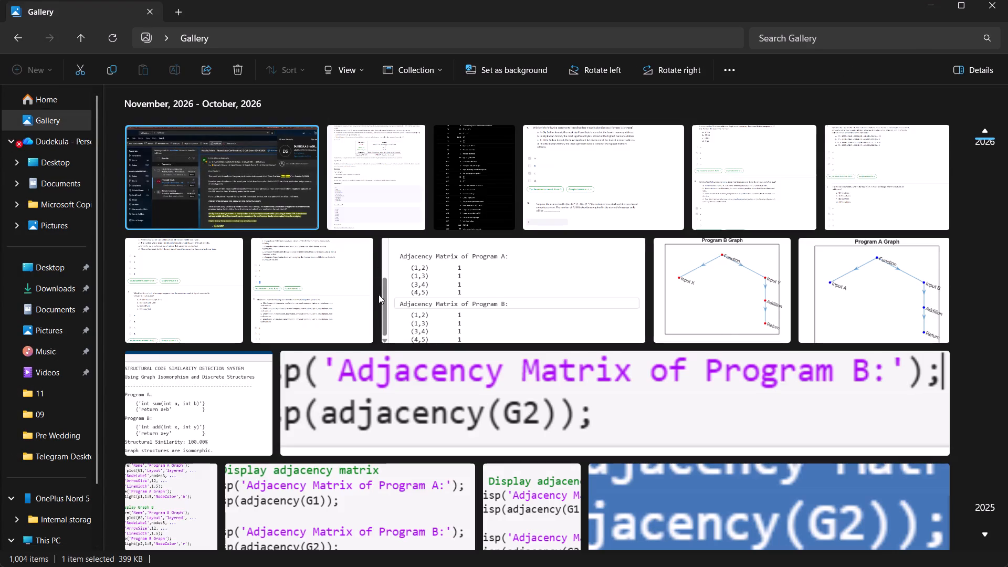
scroll(375, 303, up, 1)
scroll(375, 303, down, 7)
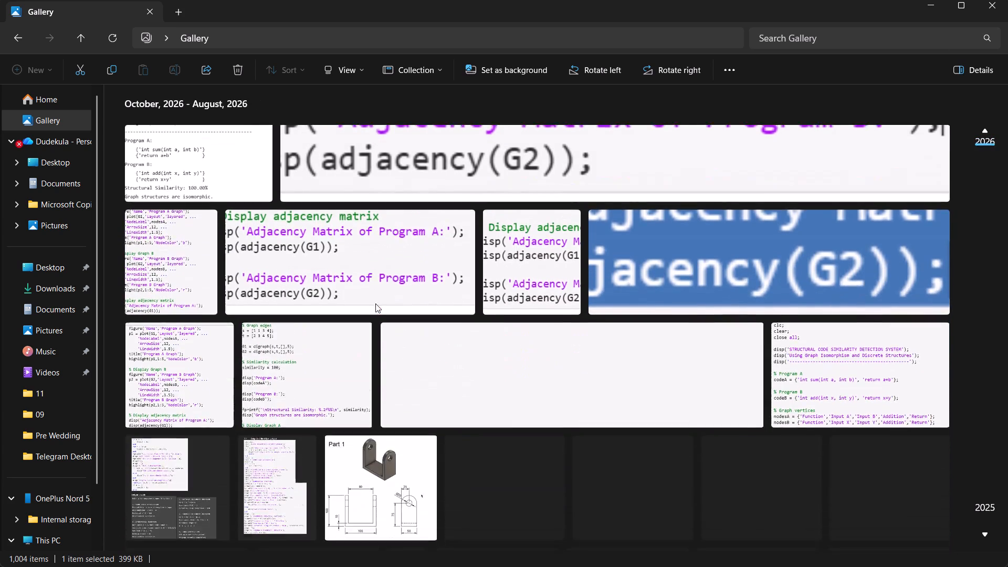
scroll(375, 303, down, 14)
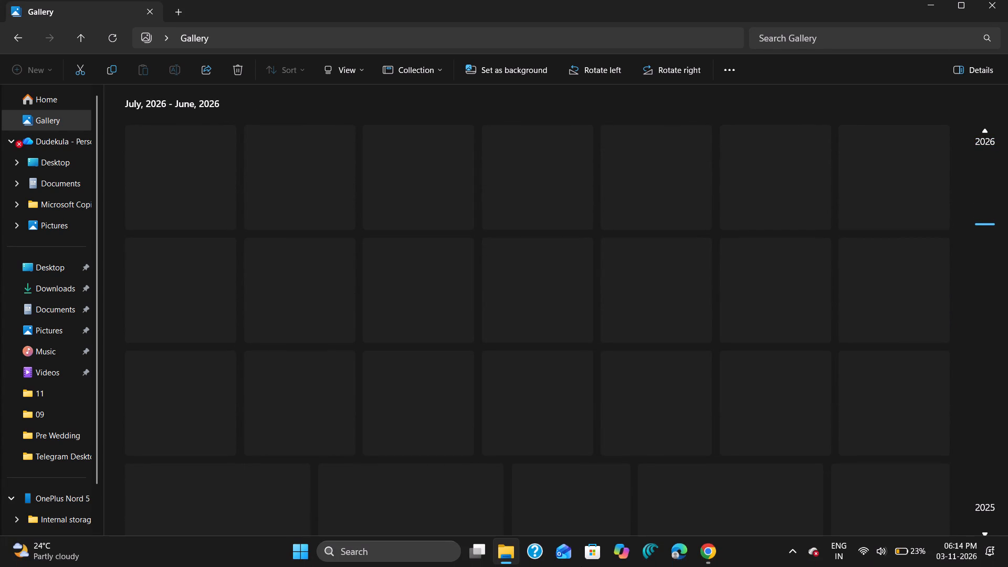
key(alt+Tab)
key(alt+Tab)
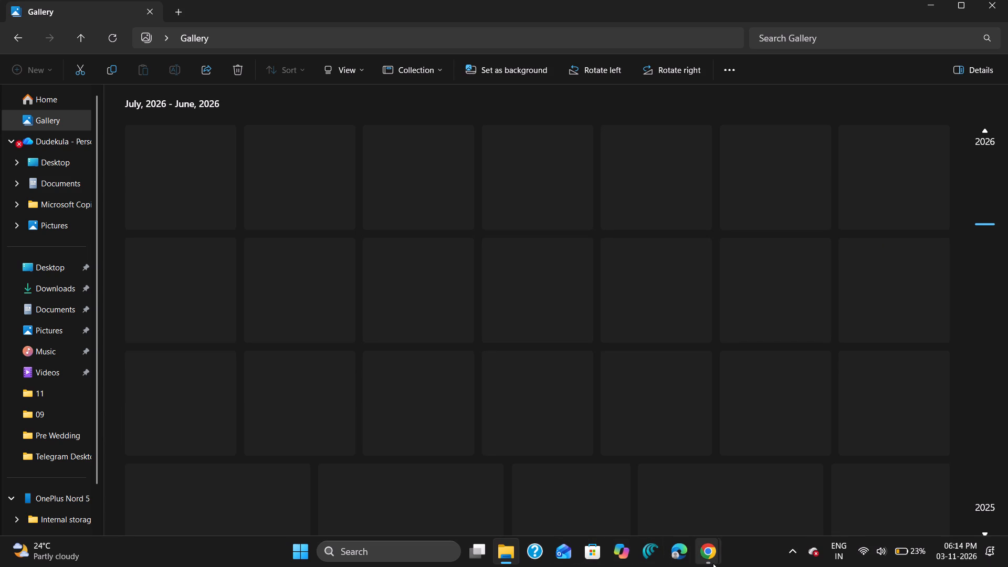
click(713, 563)
click(665, 490)
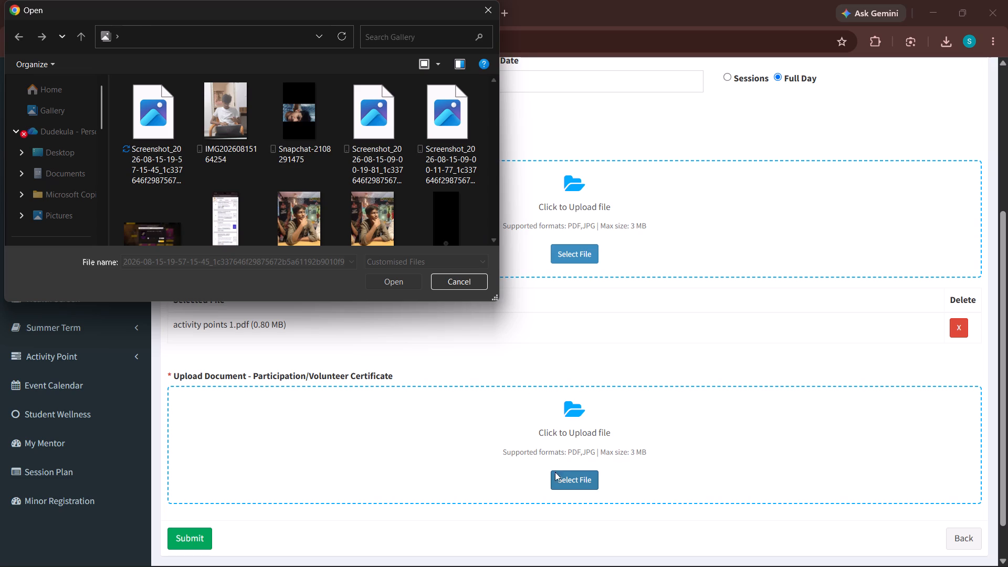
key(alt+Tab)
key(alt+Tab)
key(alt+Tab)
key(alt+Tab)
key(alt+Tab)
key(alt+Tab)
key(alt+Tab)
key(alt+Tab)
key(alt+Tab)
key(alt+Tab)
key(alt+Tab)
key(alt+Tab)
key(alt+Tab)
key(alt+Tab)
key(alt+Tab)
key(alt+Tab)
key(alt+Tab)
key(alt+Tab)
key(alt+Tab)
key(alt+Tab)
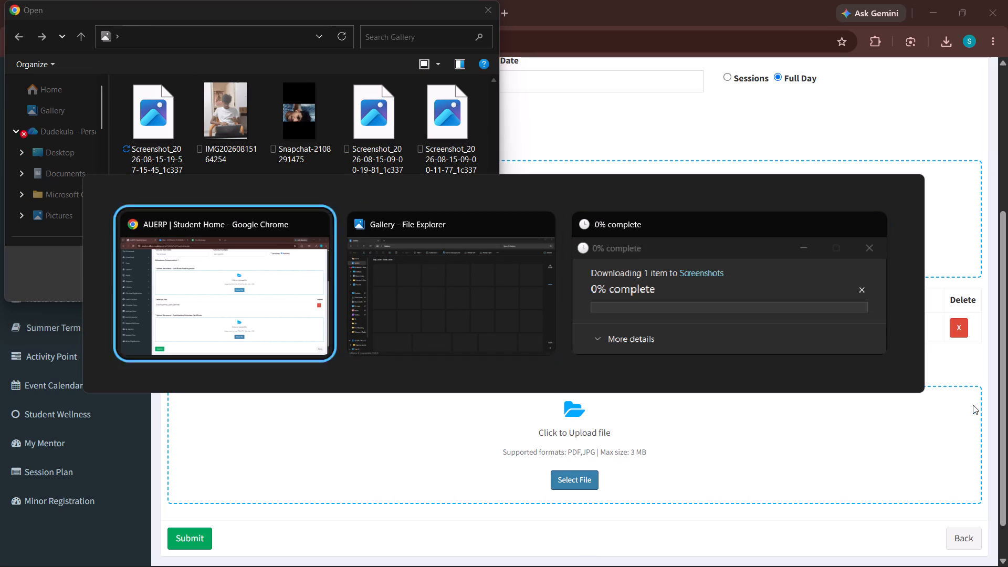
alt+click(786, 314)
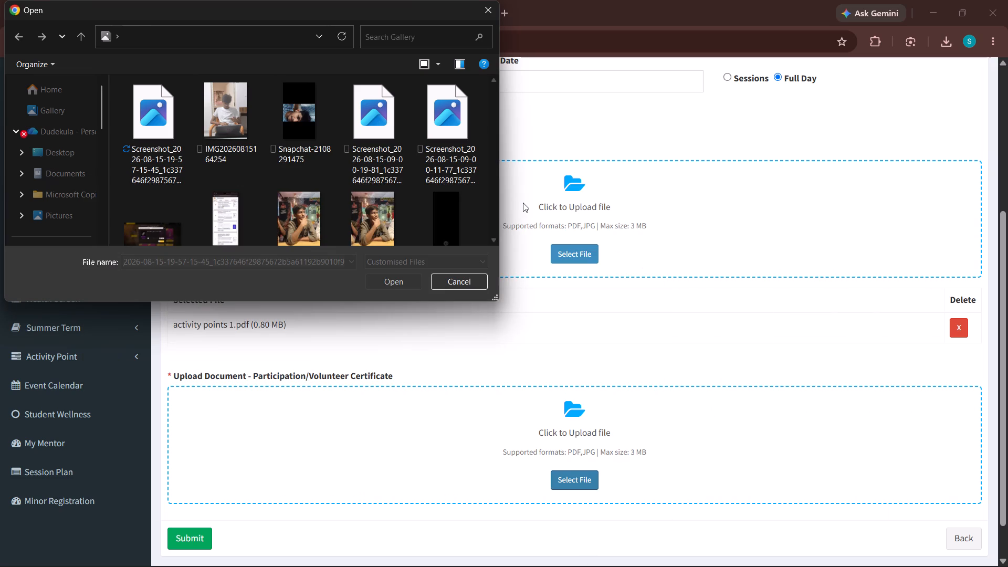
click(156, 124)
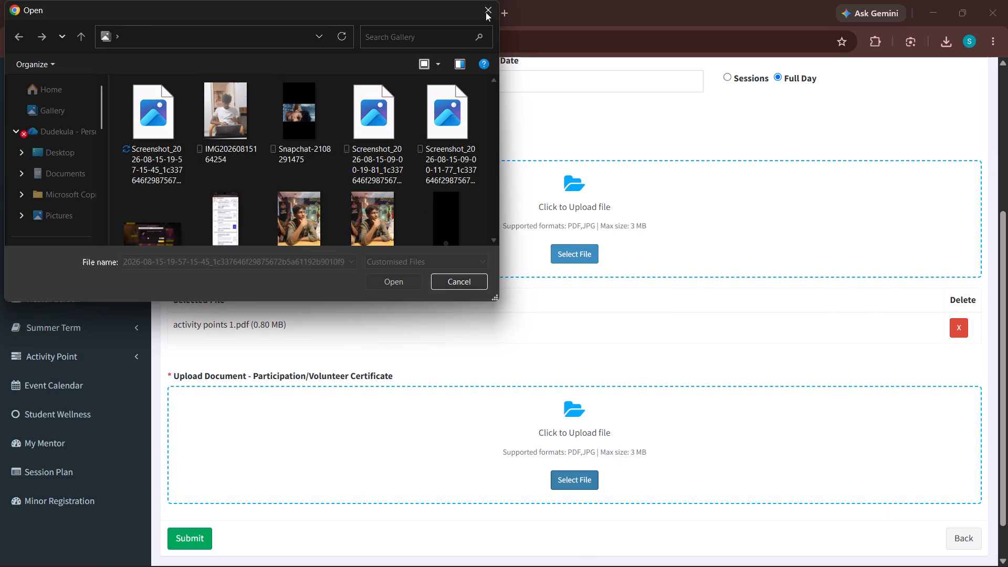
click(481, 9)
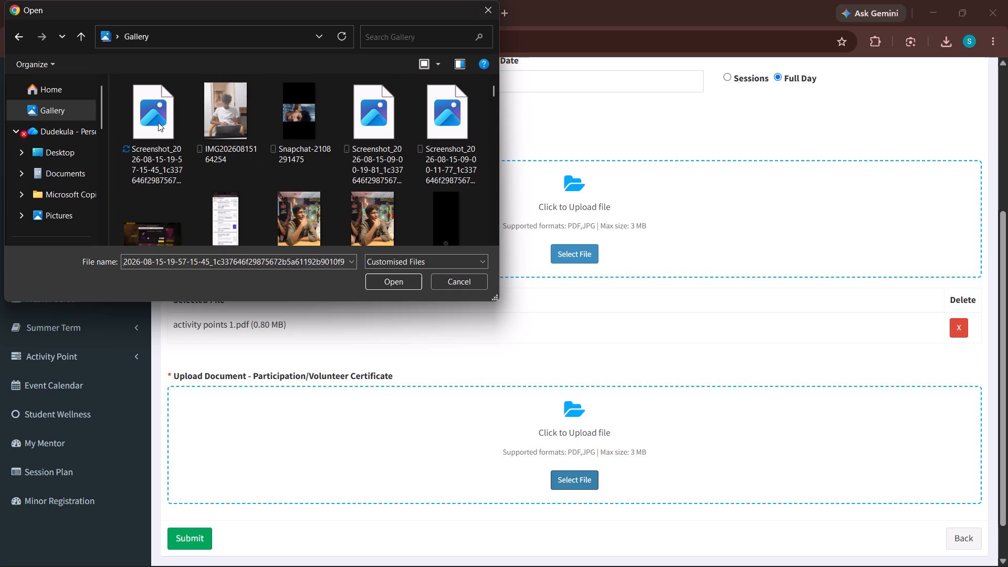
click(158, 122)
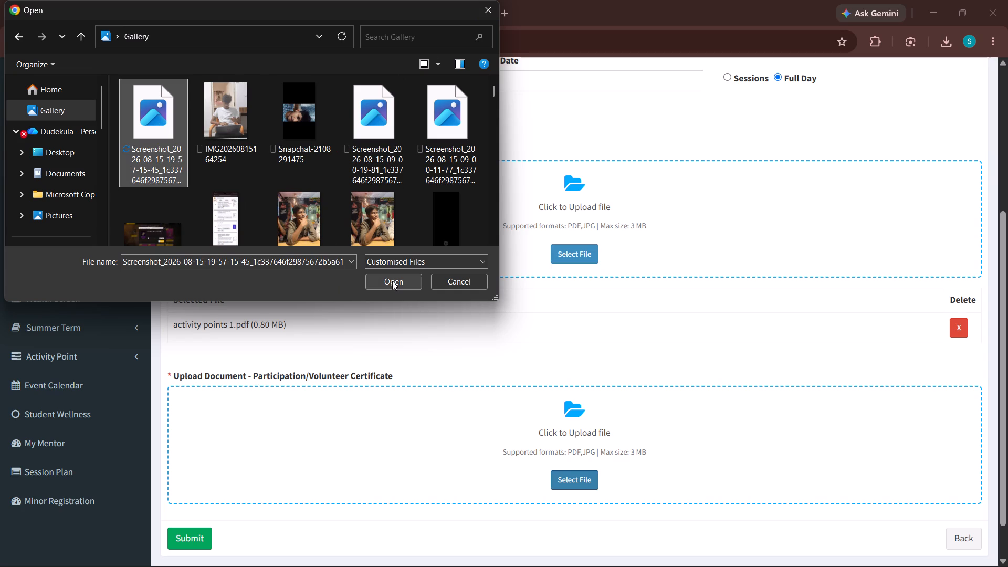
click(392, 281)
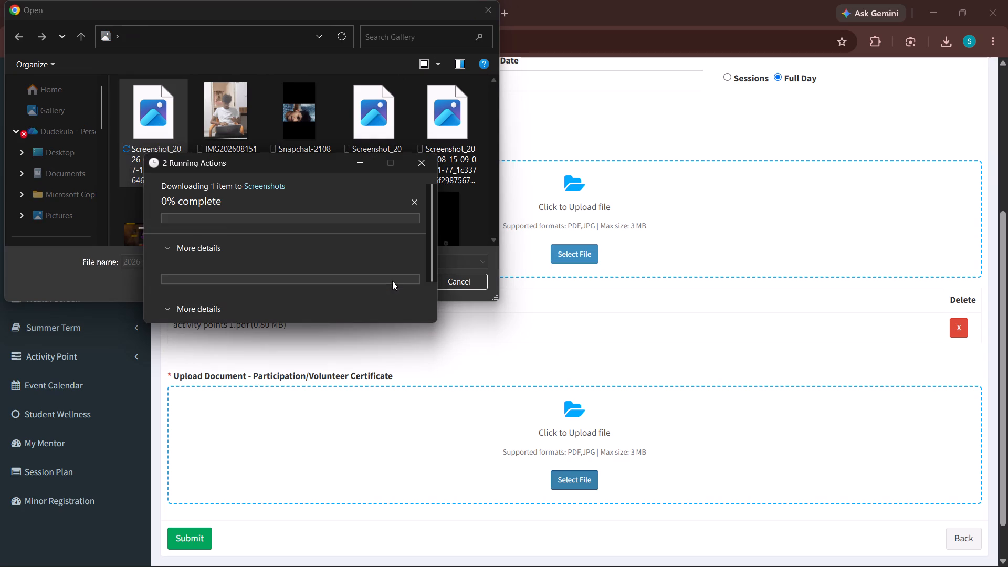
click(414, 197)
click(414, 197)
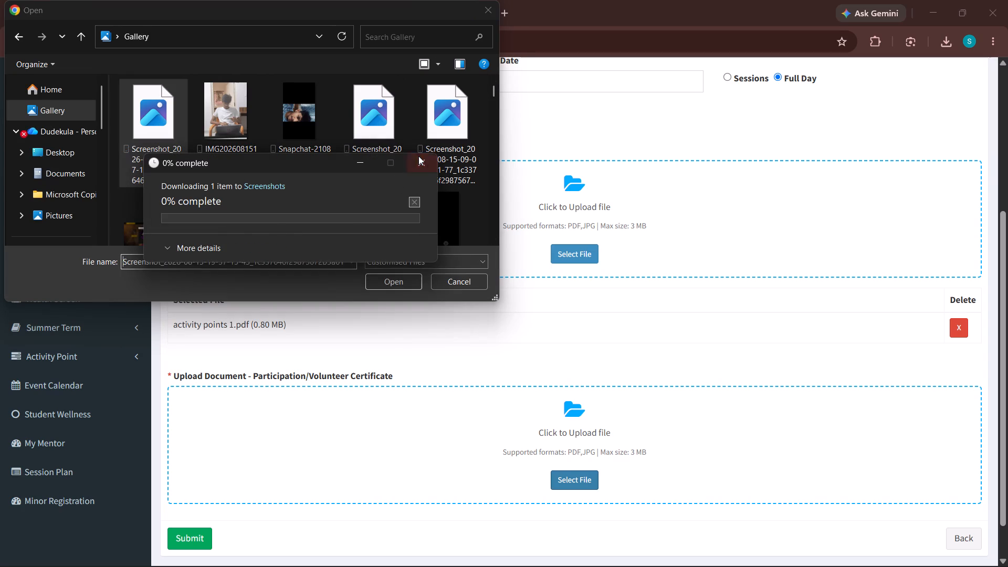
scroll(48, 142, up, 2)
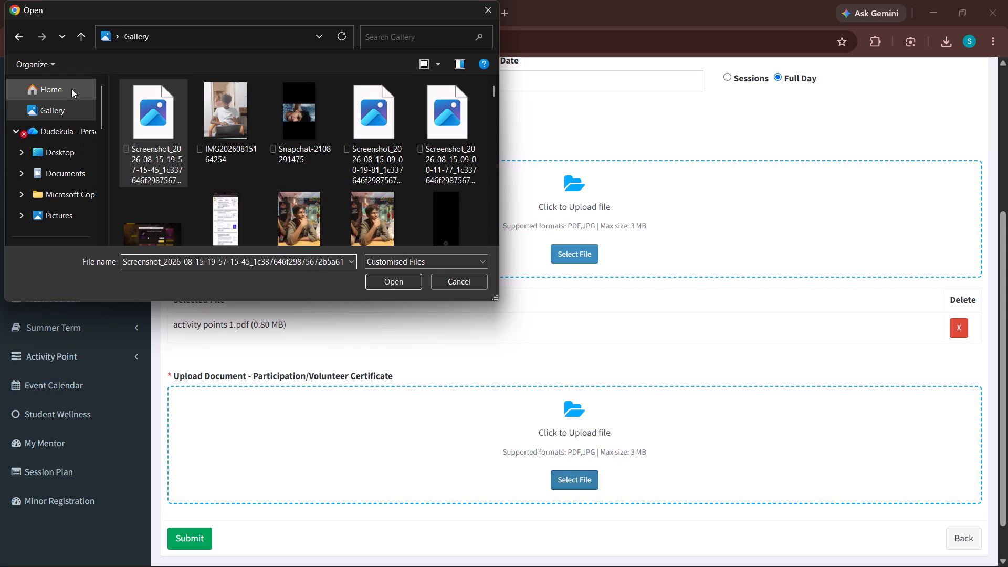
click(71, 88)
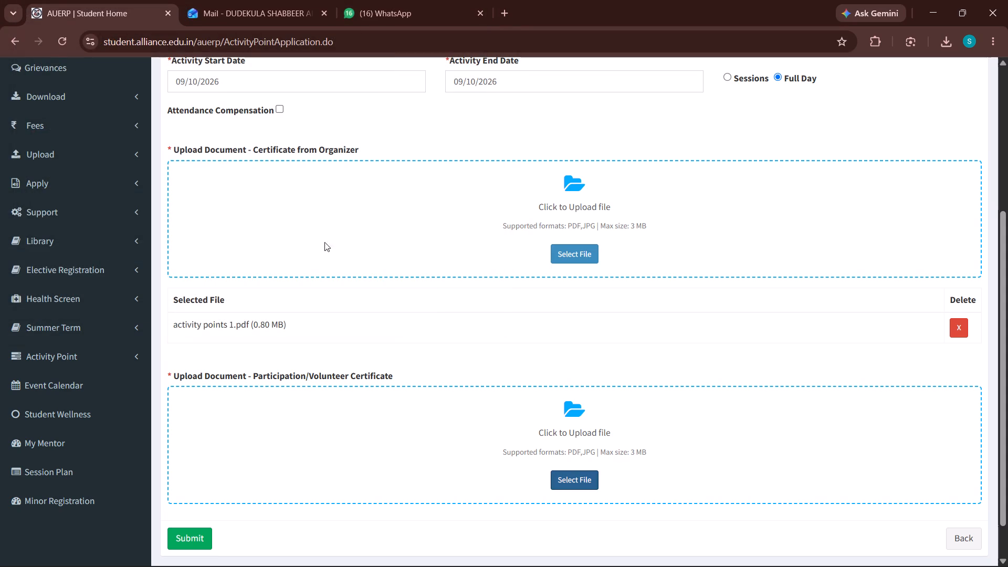
Start choosing a file for the Participation/Volunteer Certificate upload and browse to the Gallery folder.
click(582, 472)
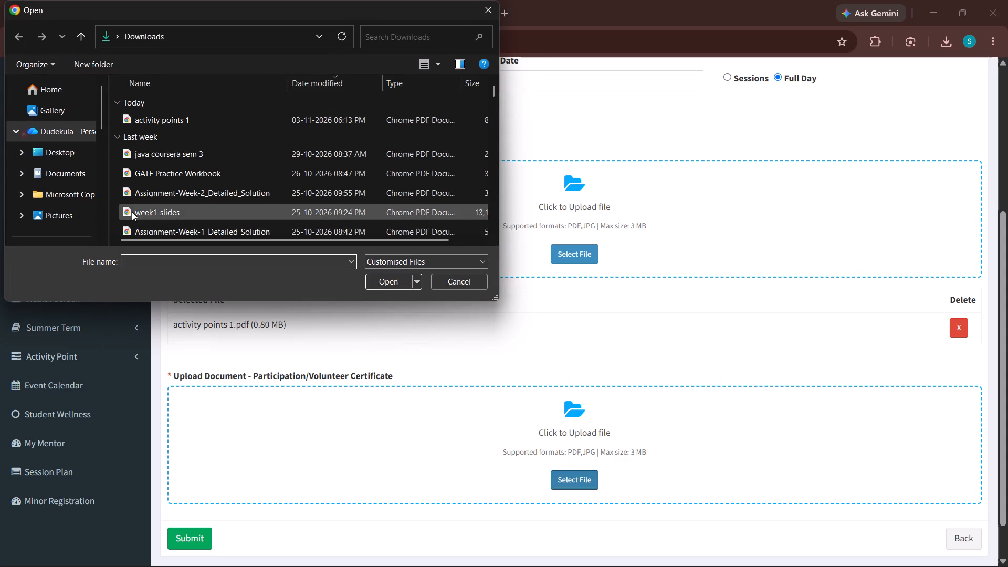
click(68, 101)
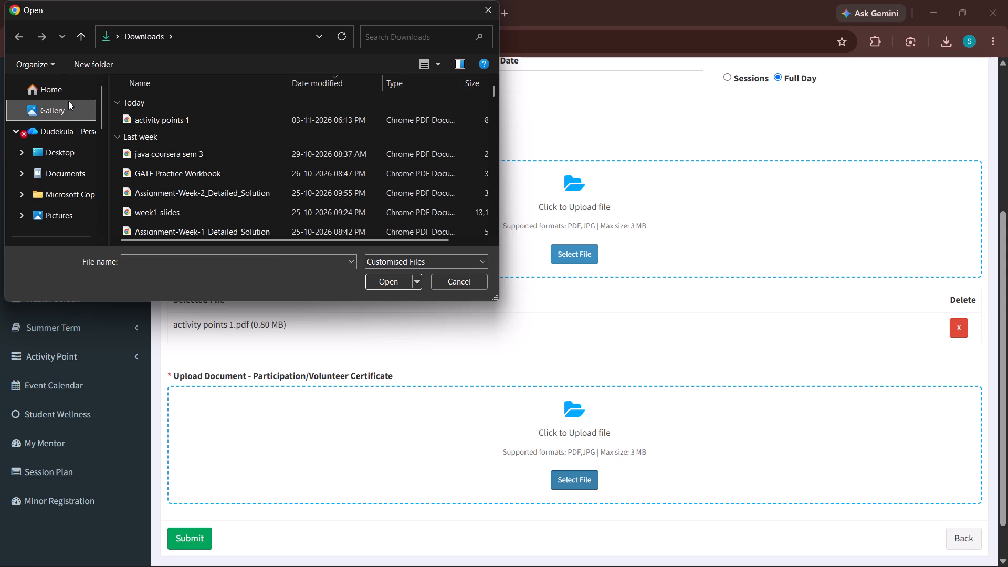
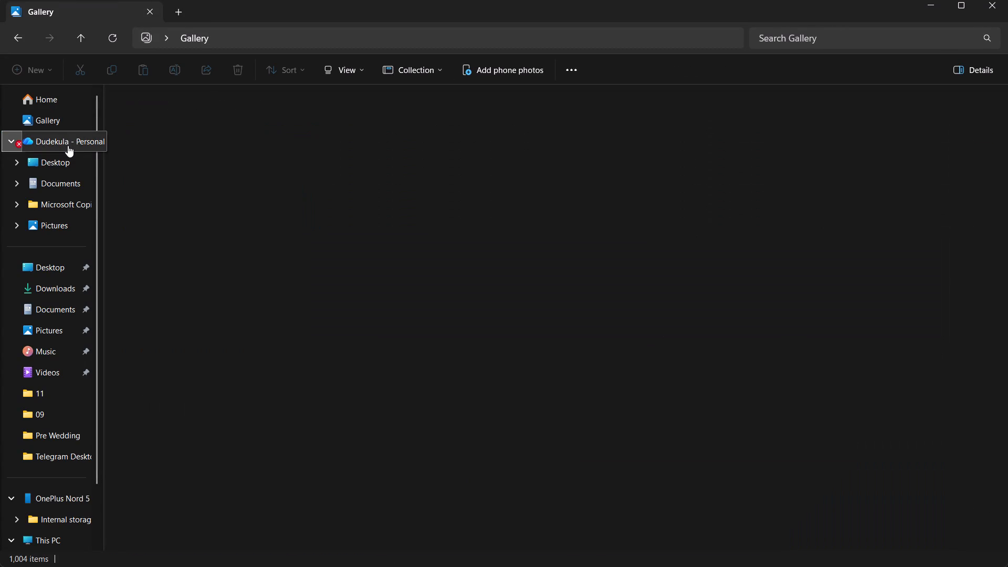
Select the first screenshot under November, 2026 - October, 2026 in the File Explorer Gallery and open its link-sharing options.
click(60, 117)
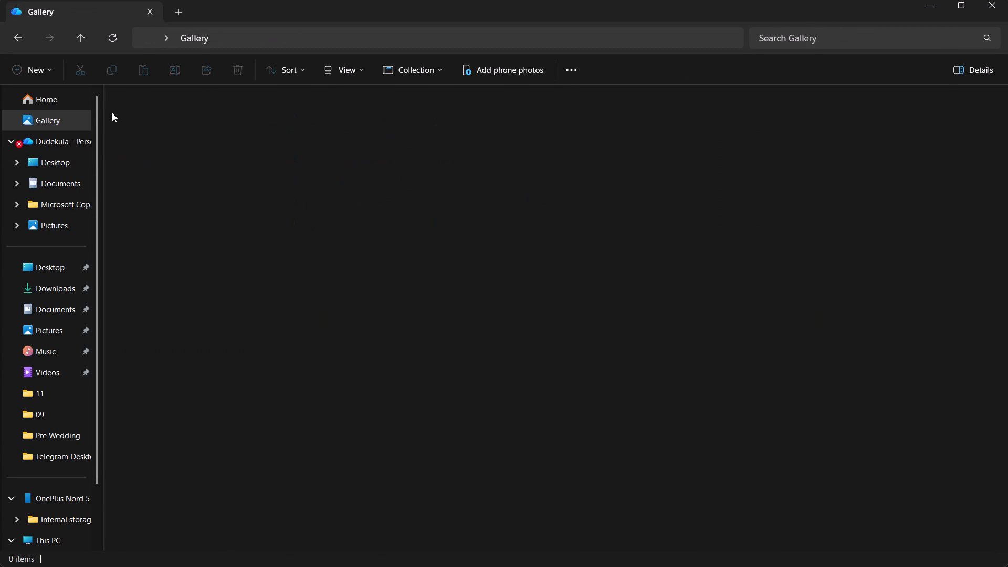
click(249, 153)
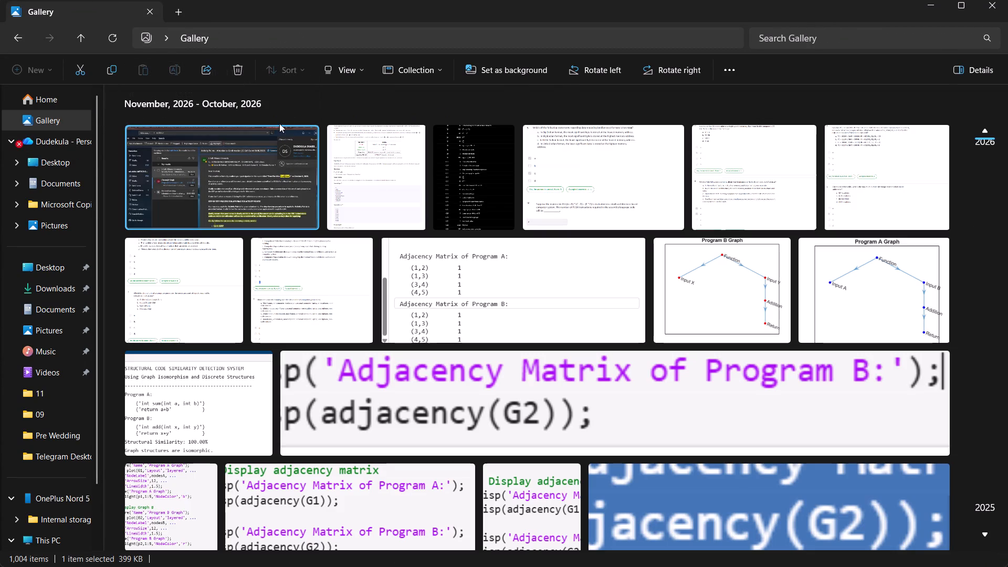
click(211, 67)
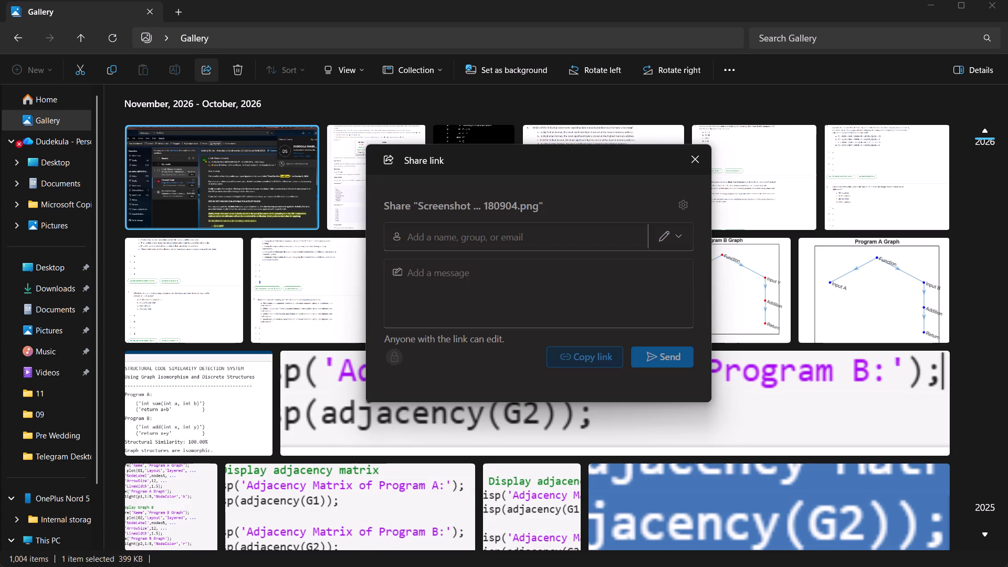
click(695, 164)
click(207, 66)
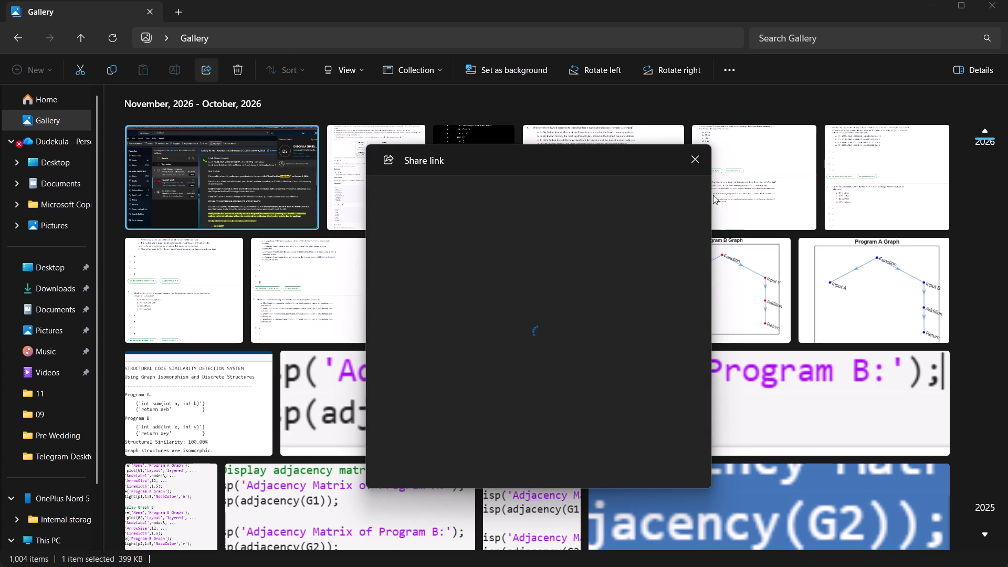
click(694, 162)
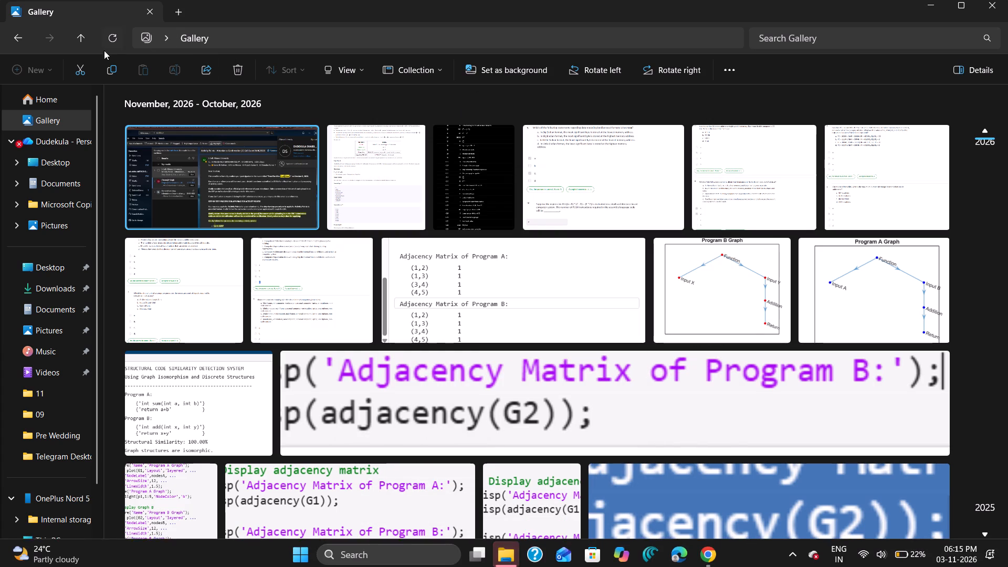
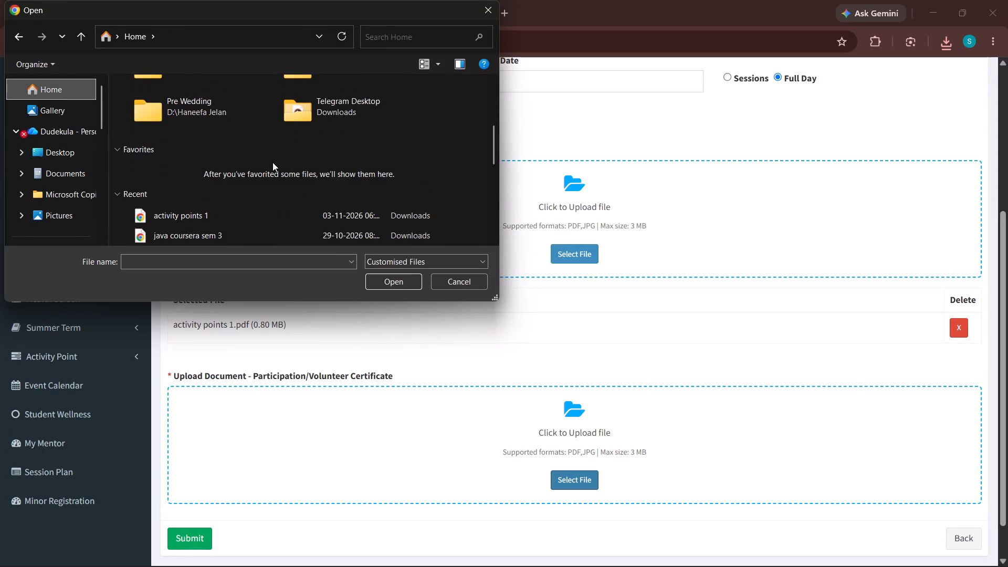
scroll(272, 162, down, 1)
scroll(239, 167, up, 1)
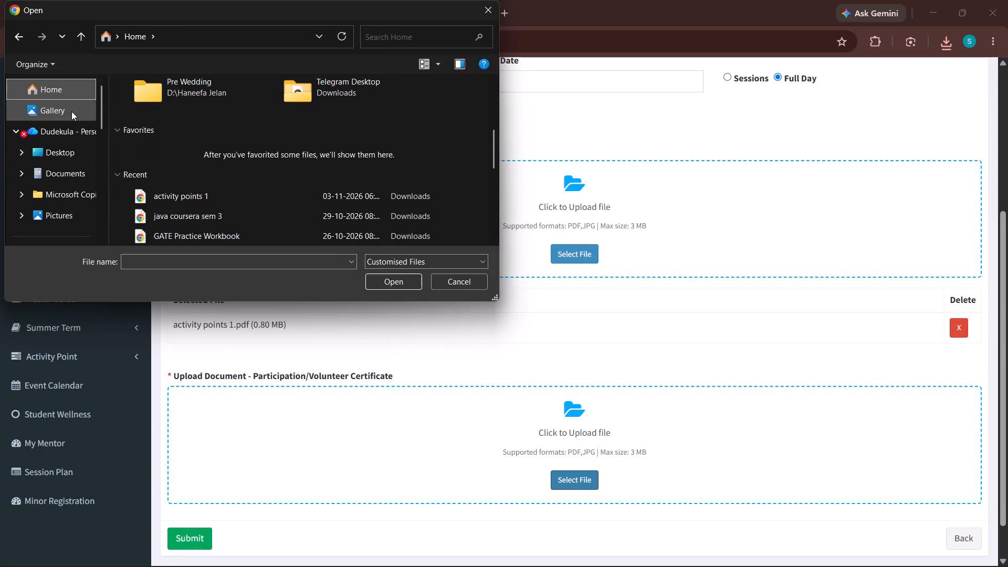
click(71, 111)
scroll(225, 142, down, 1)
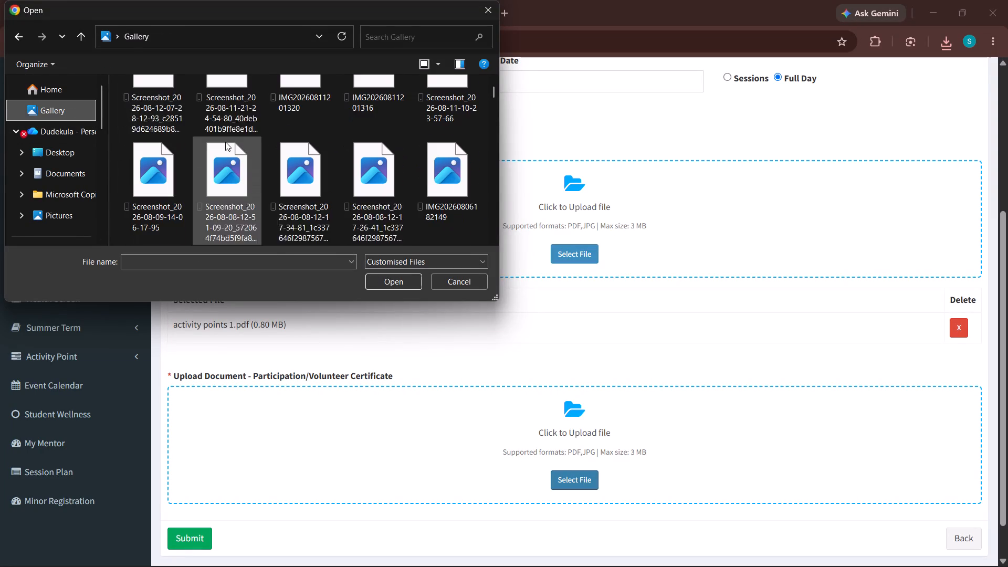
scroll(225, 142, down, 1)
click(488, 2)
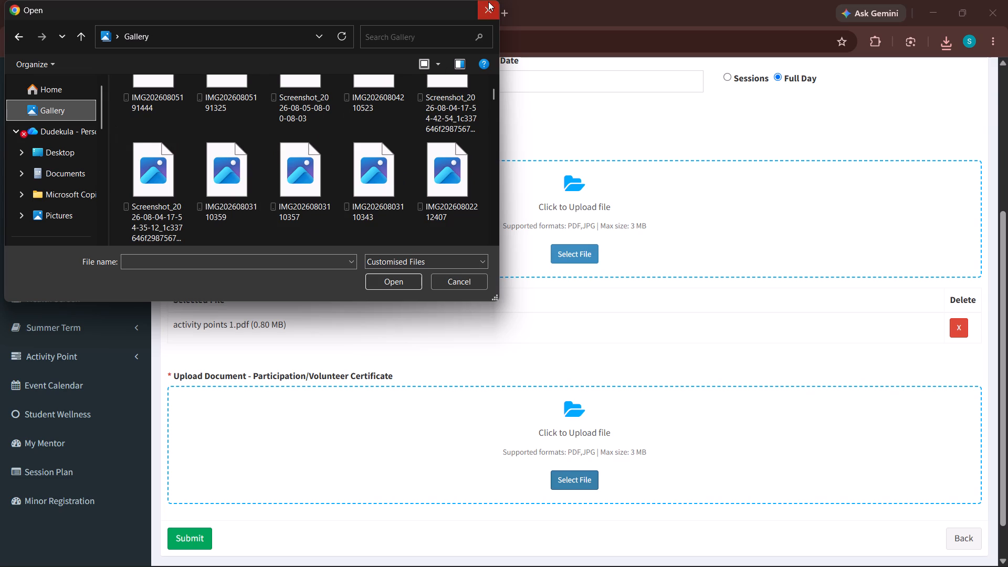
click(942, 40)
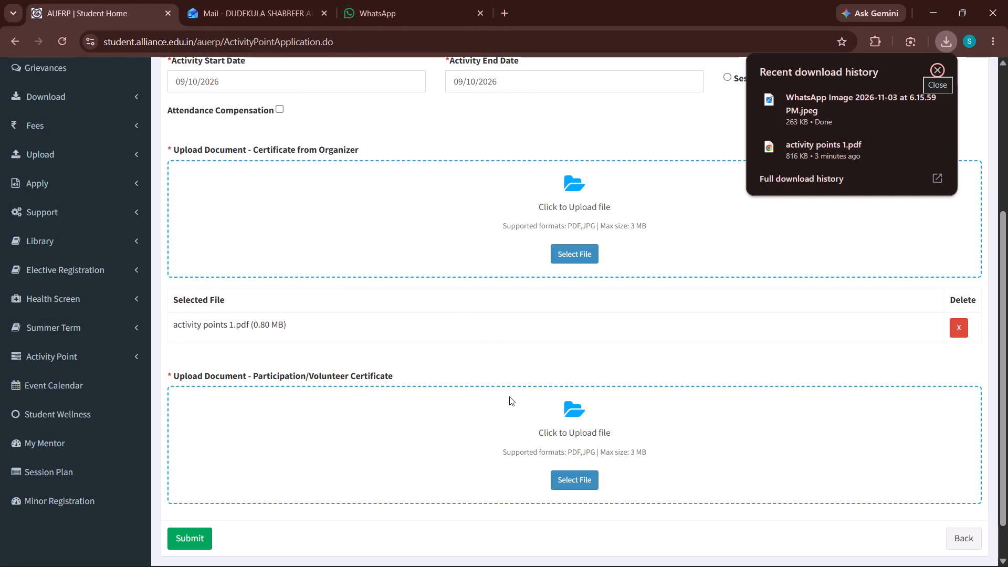
Look through the Downloads folder for the WhatsApp image for the Participation/Volunteer Certificate upload, and close the file selection.
click(567, 479)
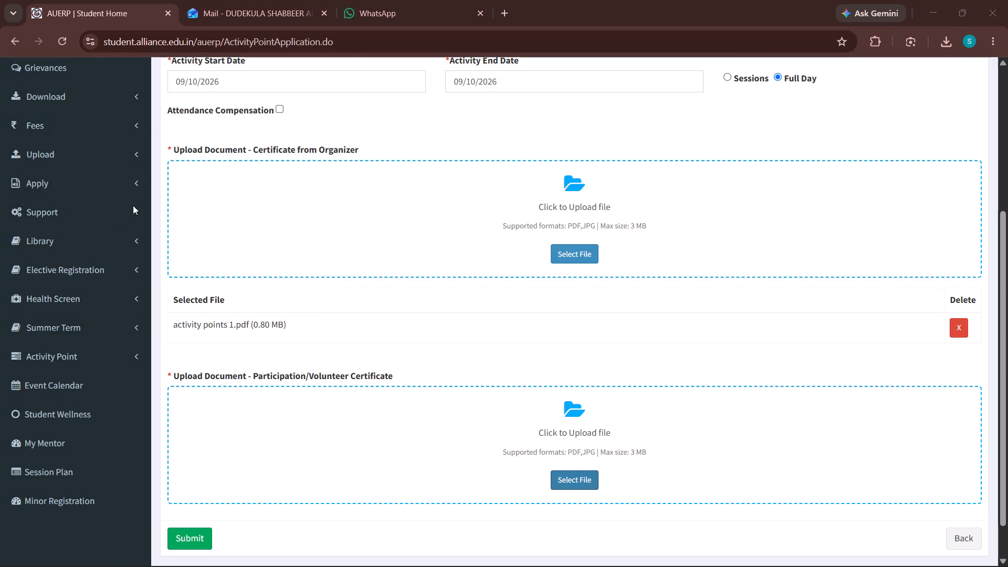
scroll(67, 176, down, 1)
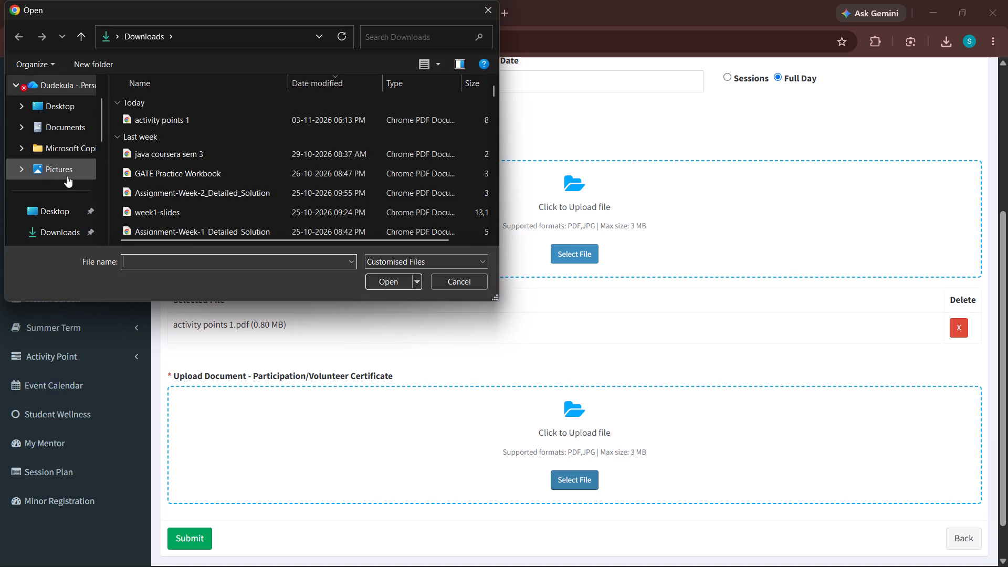
scroll(67, 176, down, 1)
click(78, 222)
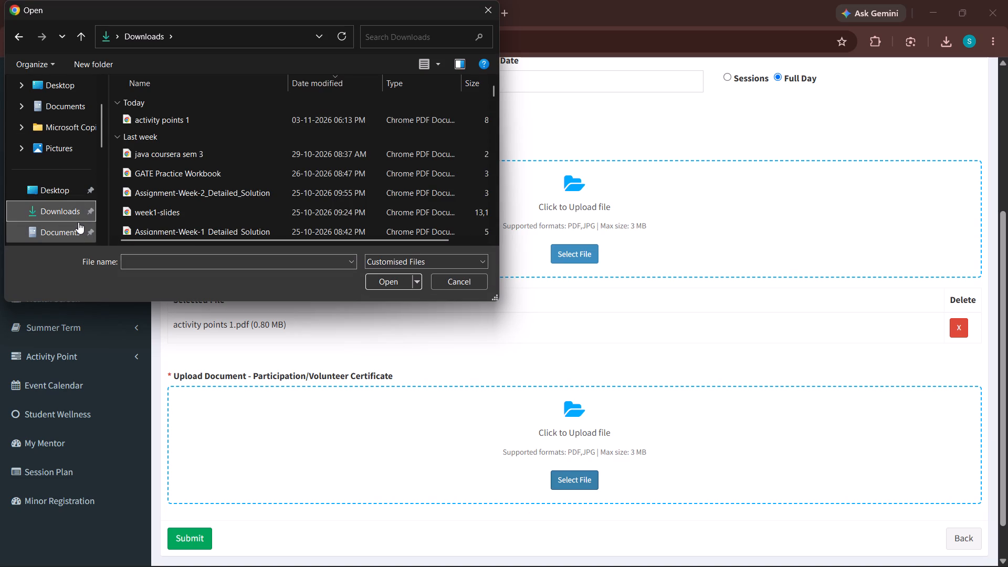
double_click(81, 210)
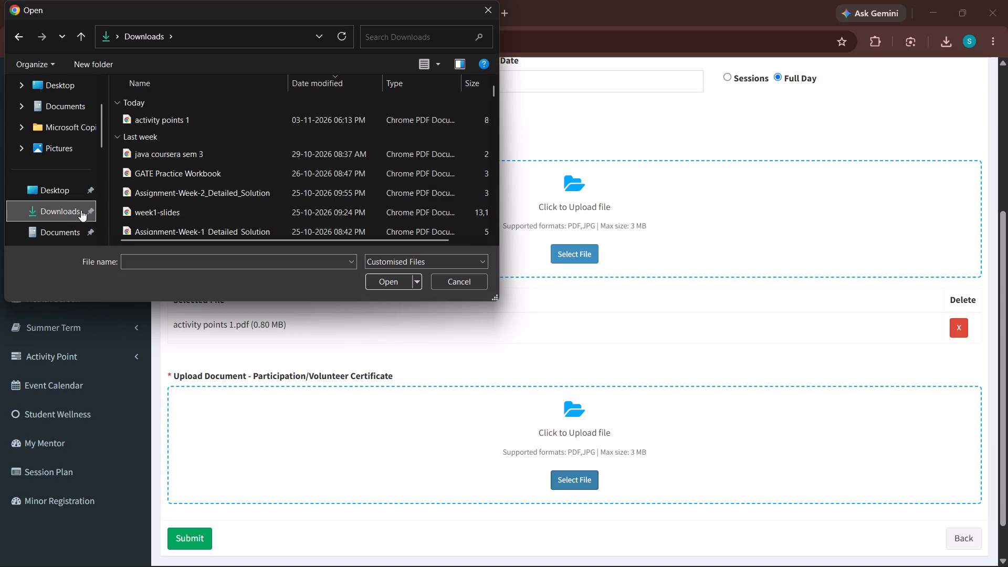
scroll(171, 195, up, 17)
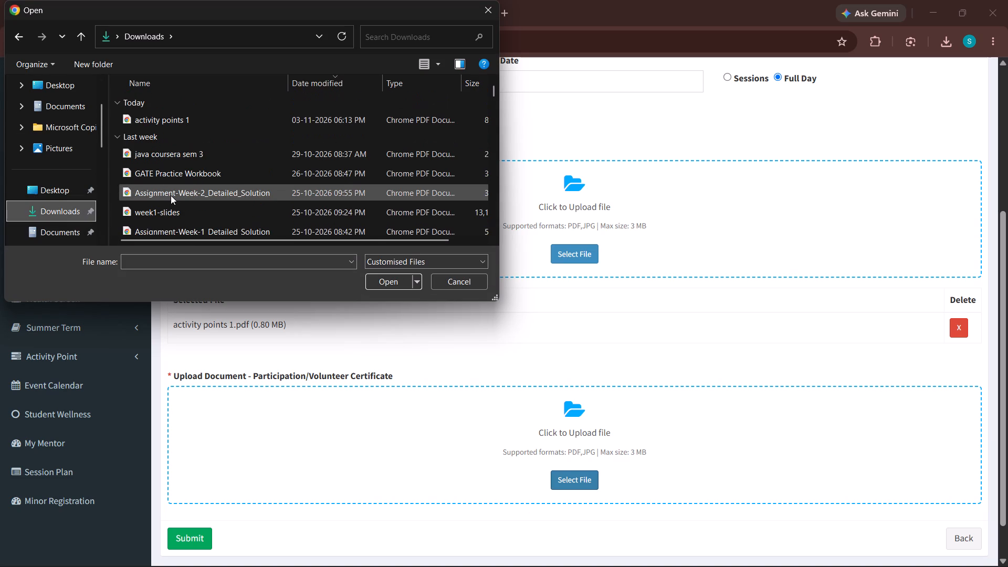
scroll(171, 195, up, 5)
click(484, 11)
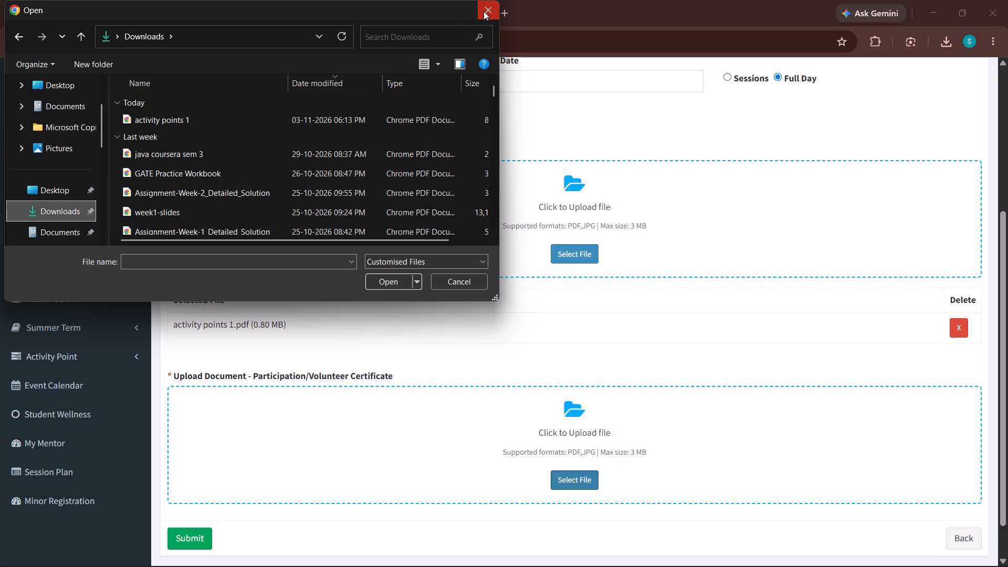
View the downloaded WhatsApp image from the recent downloads and close it again.
click(949, 37)
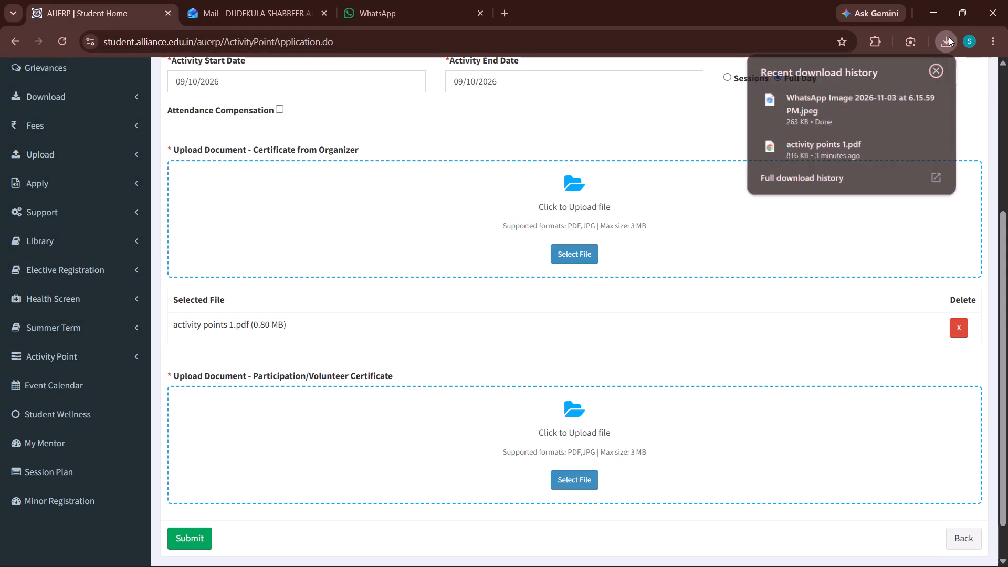
click(866, 103)
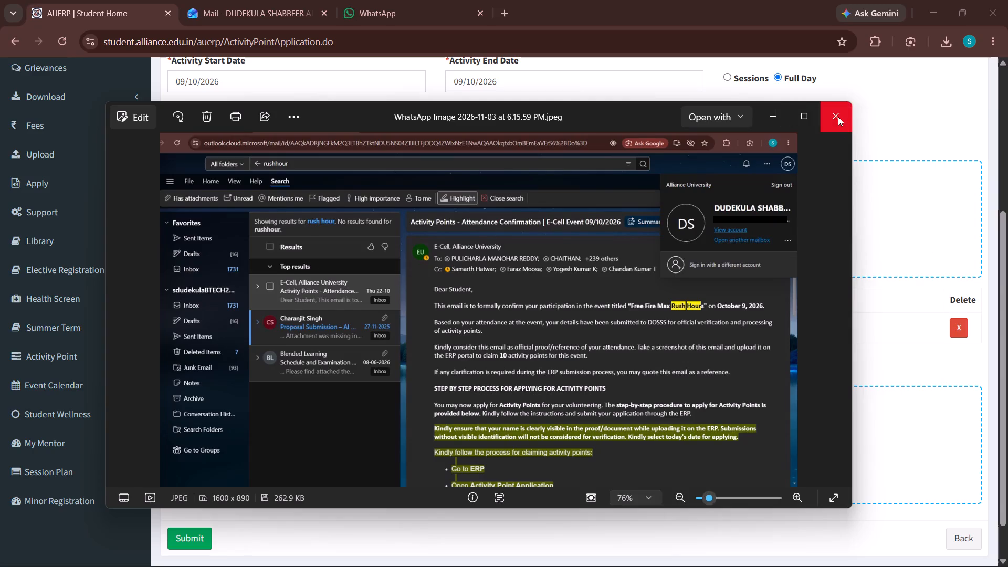
click(838, 117)
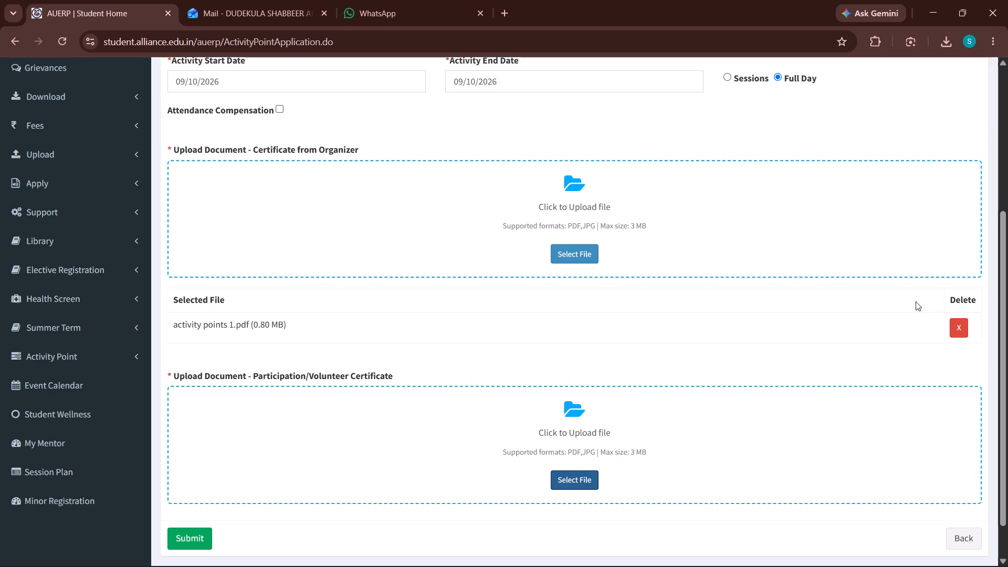
Search the Downloads folder and the Home view for the downloaded WhatsApp image, and close the Participation/Volunteer Certificate file selection.
click(574, 479)
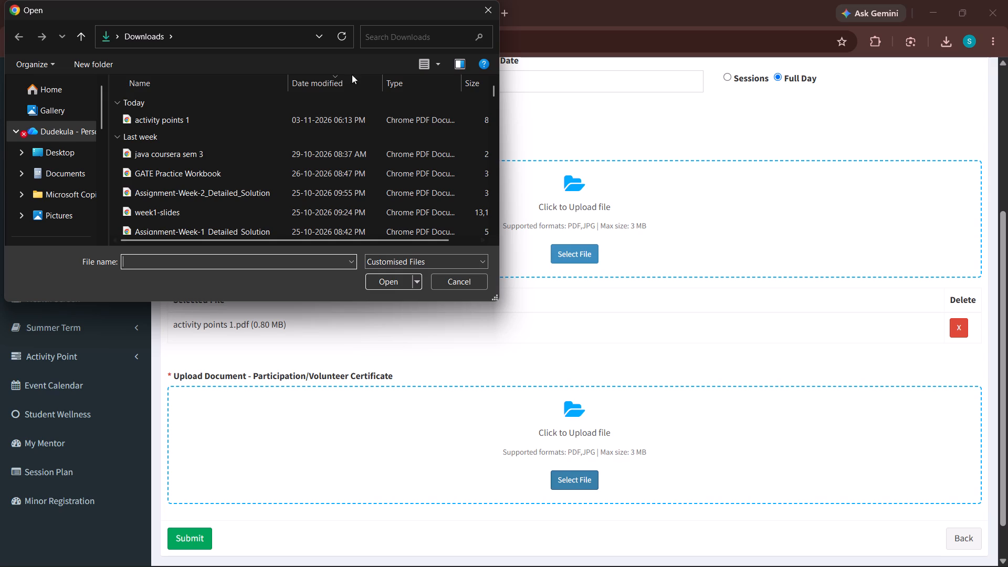
click(490, 12)
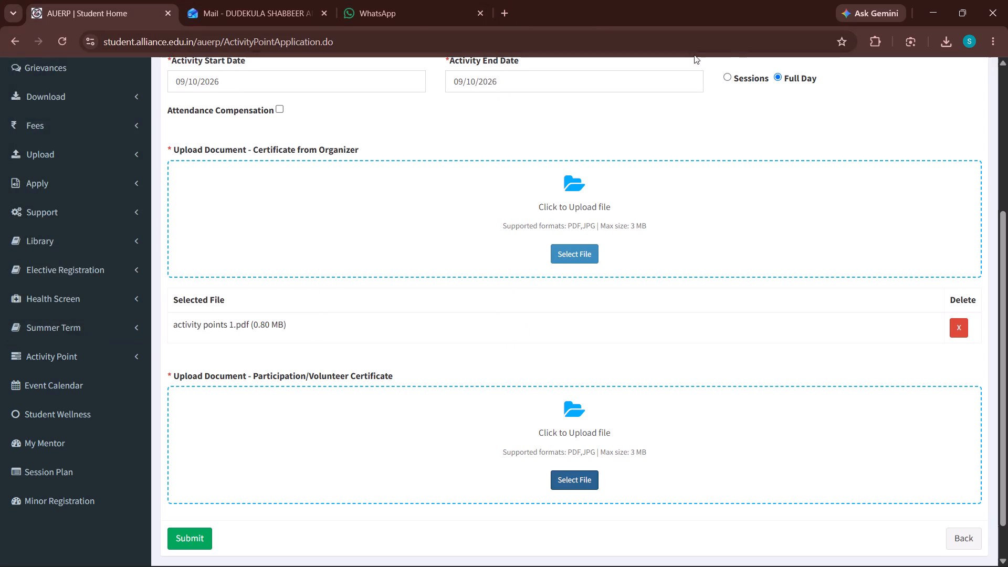
click(946, 40)
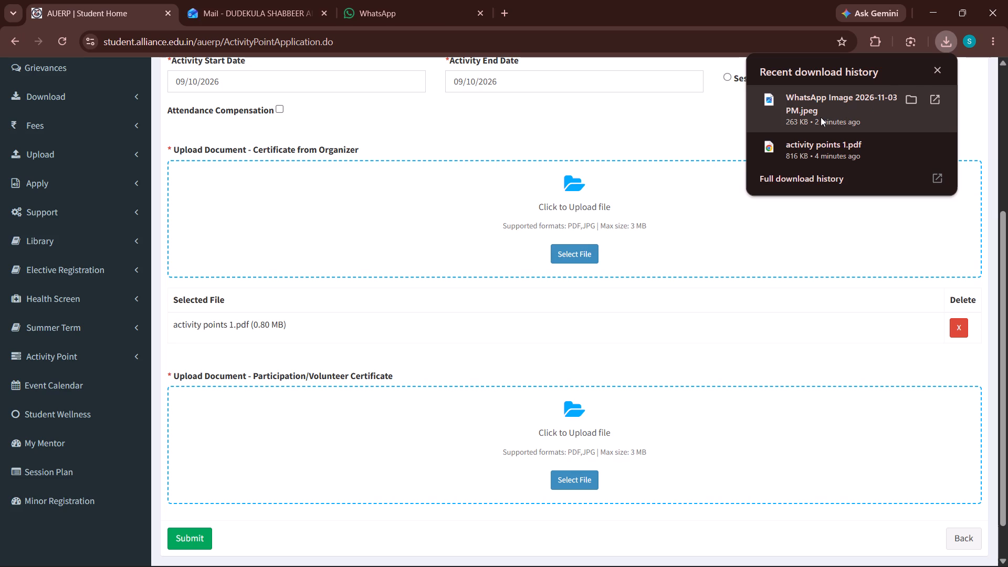
click(758, 260)
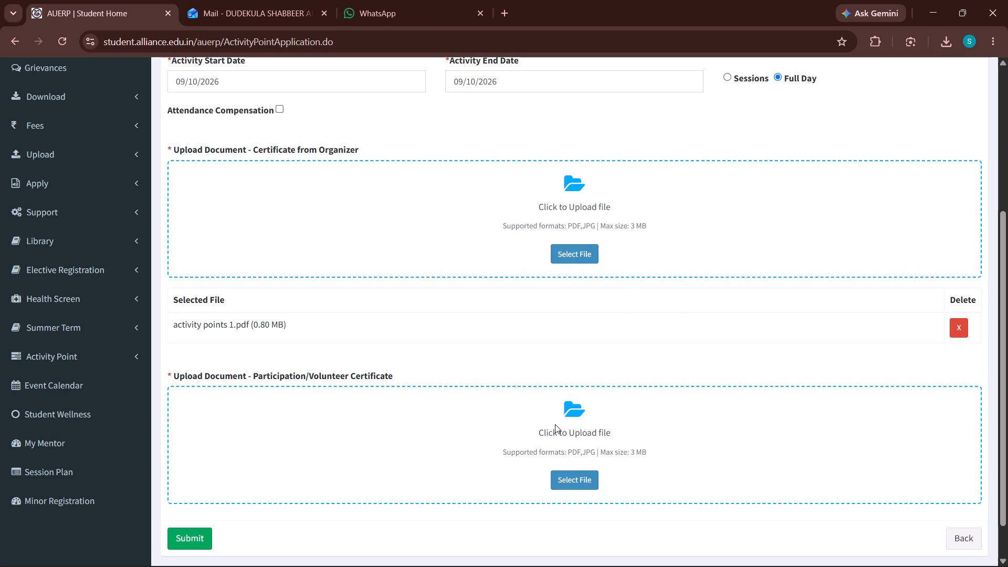
click(571, 477)
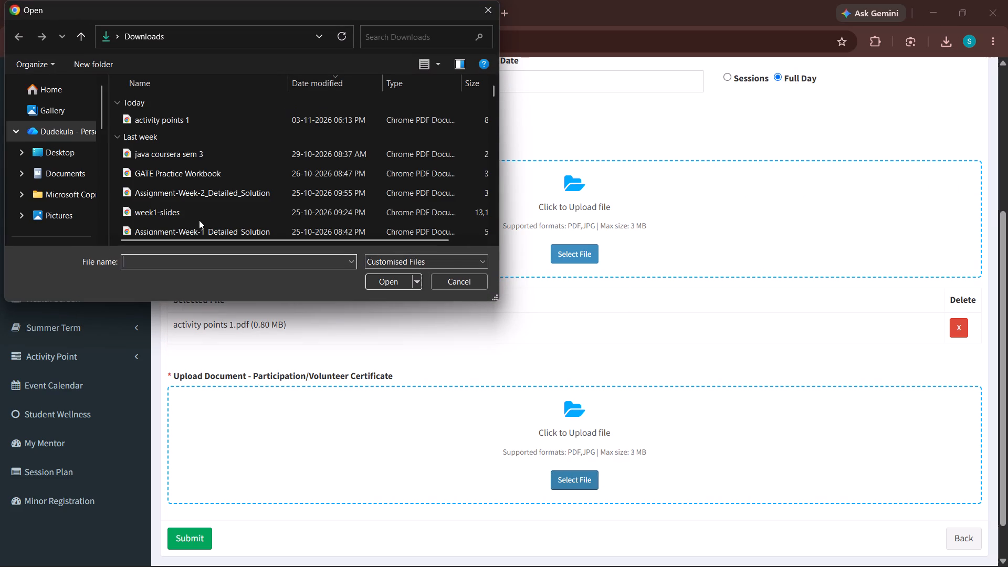
scroll(85, 132, up, 4)
scroll(235, 191, up, 2)
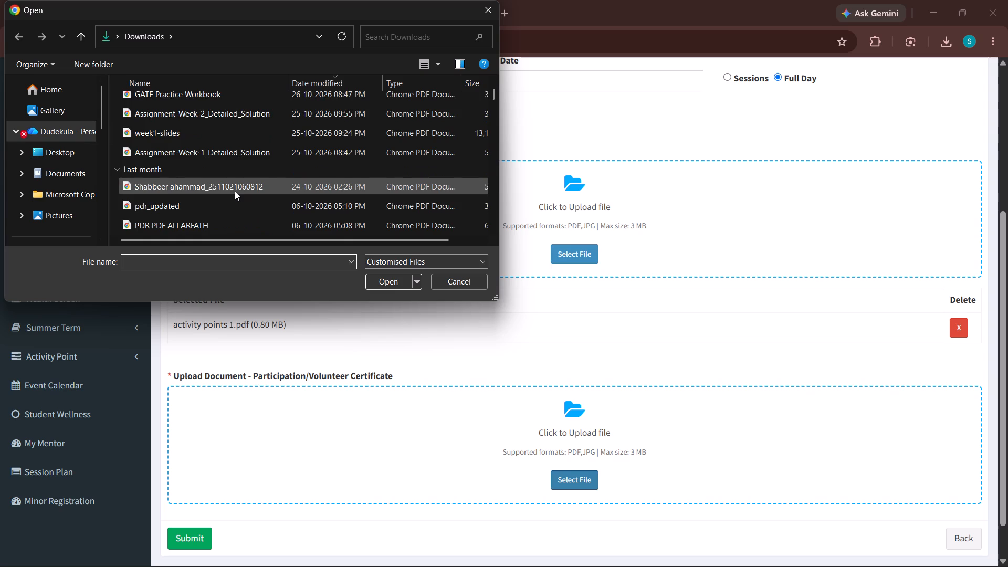
scroll(235, 191, up, 3)
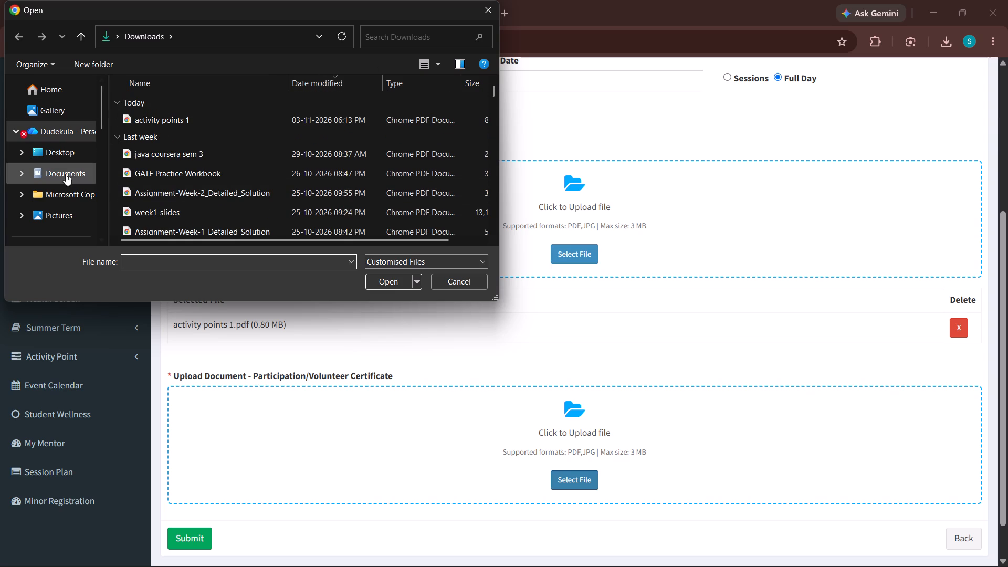
scroll(77, 183, down, 1)
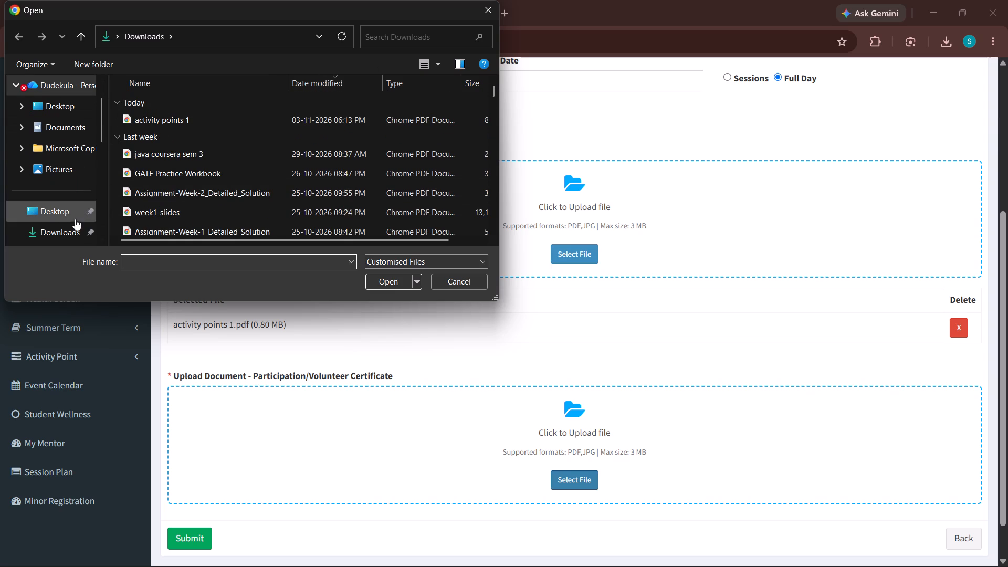
click(79, 236)
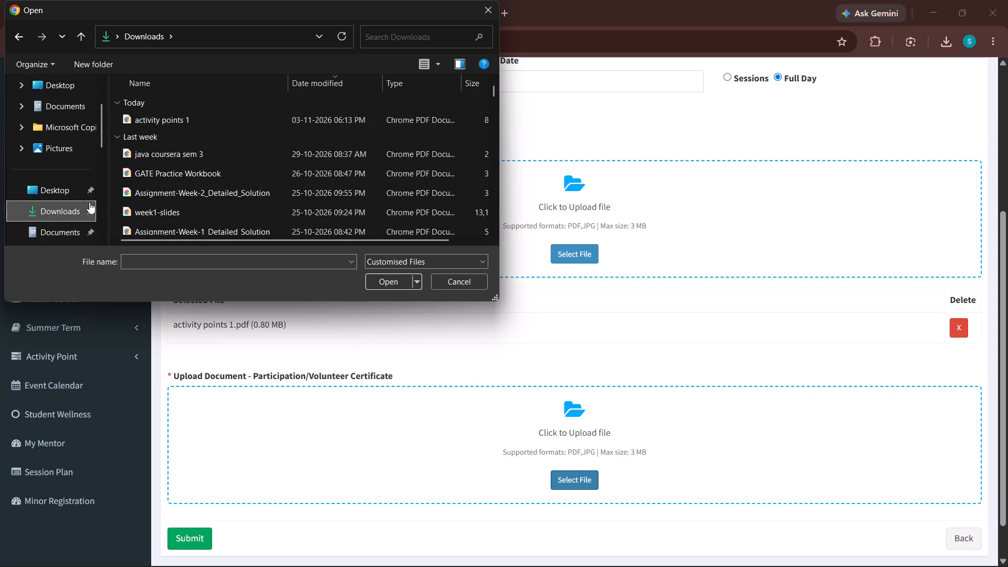
scroll(77, 199, down, 1)
scroll(69, 133, up, 11)
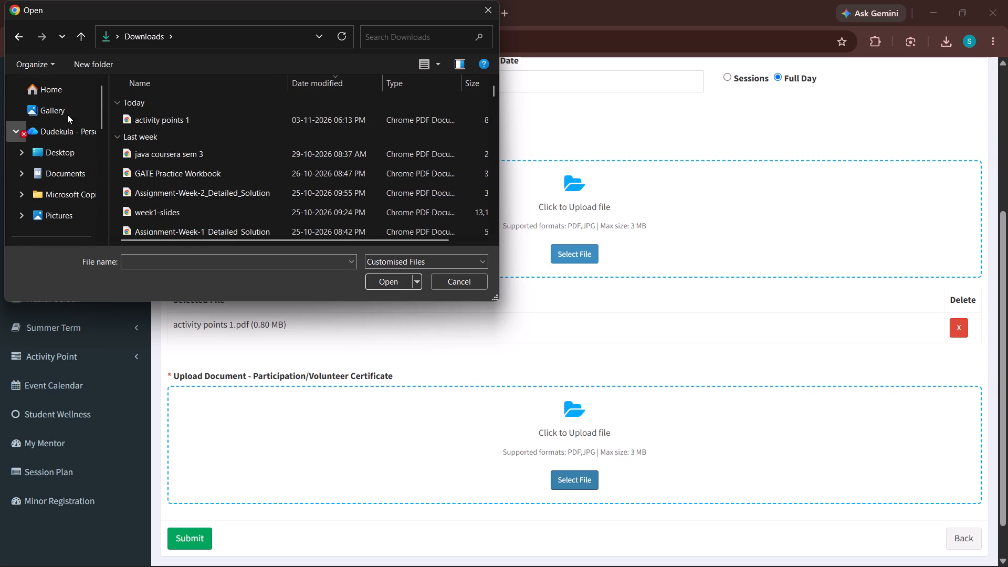
click(60, 84)
scroll(259, 218, down, 1)
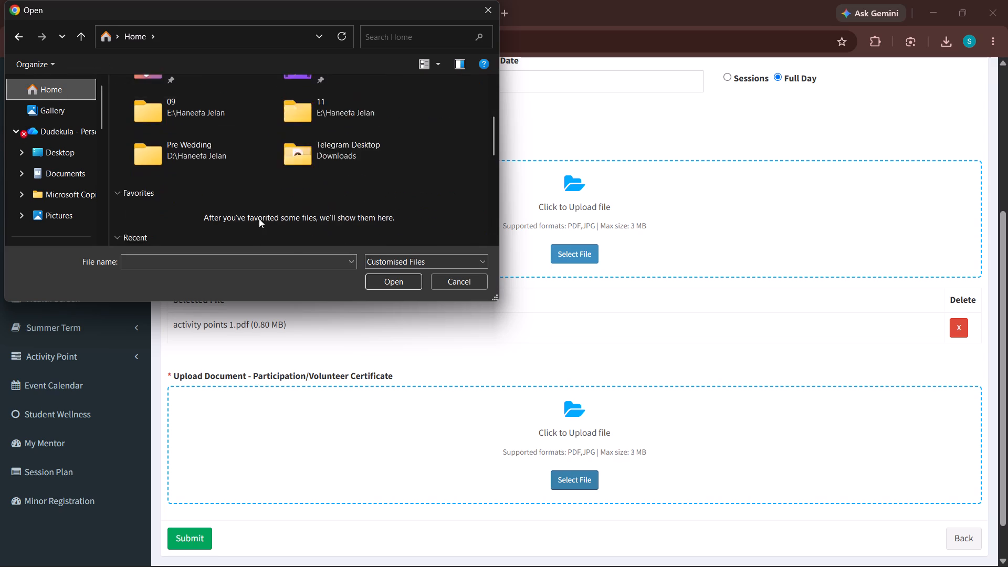
scroll(259, 218, down, 2)
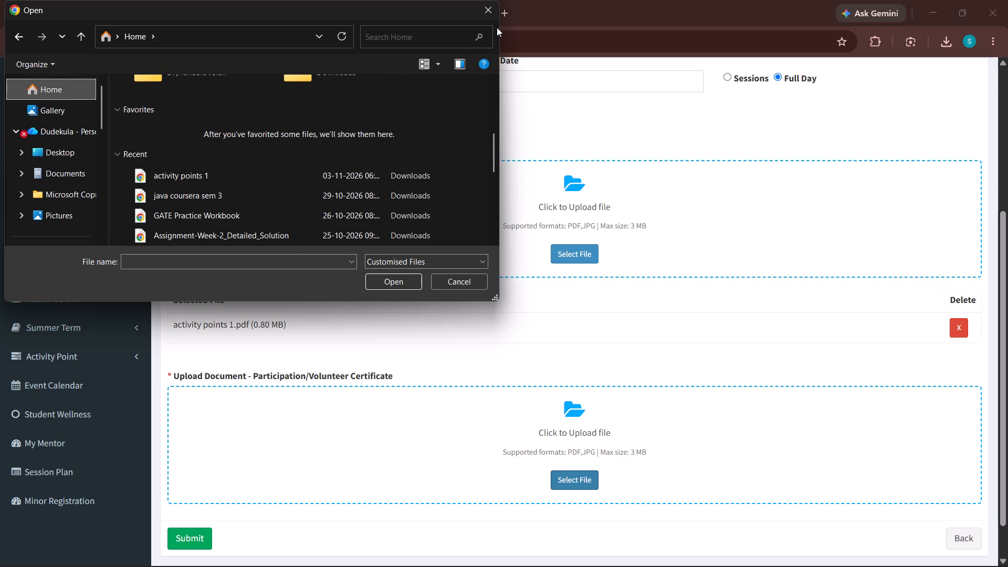
click(492, 10)
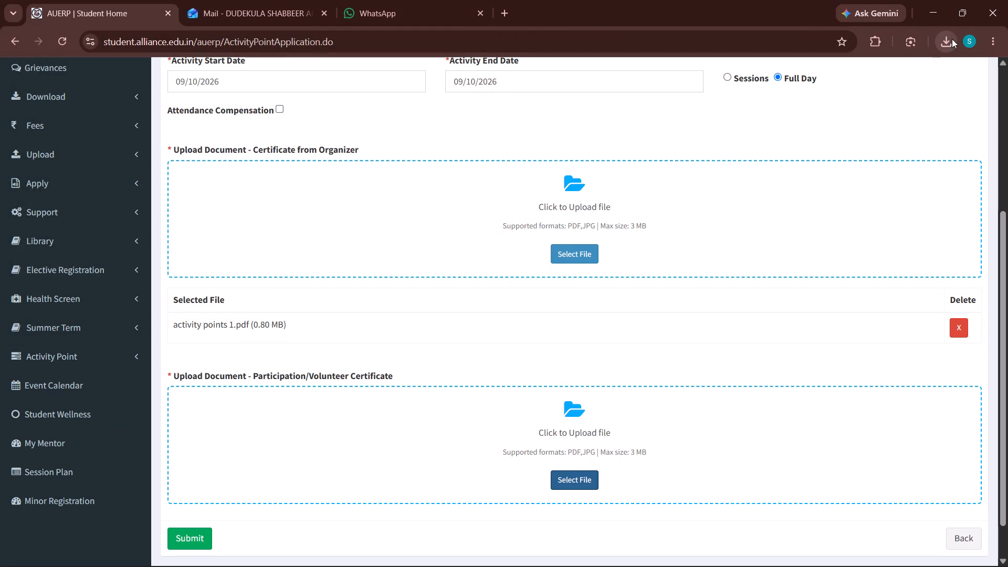
Check the downloaded WhatsApp image again from the recent downloads and close the viewer.
click(952, 39)
click(848, 107)
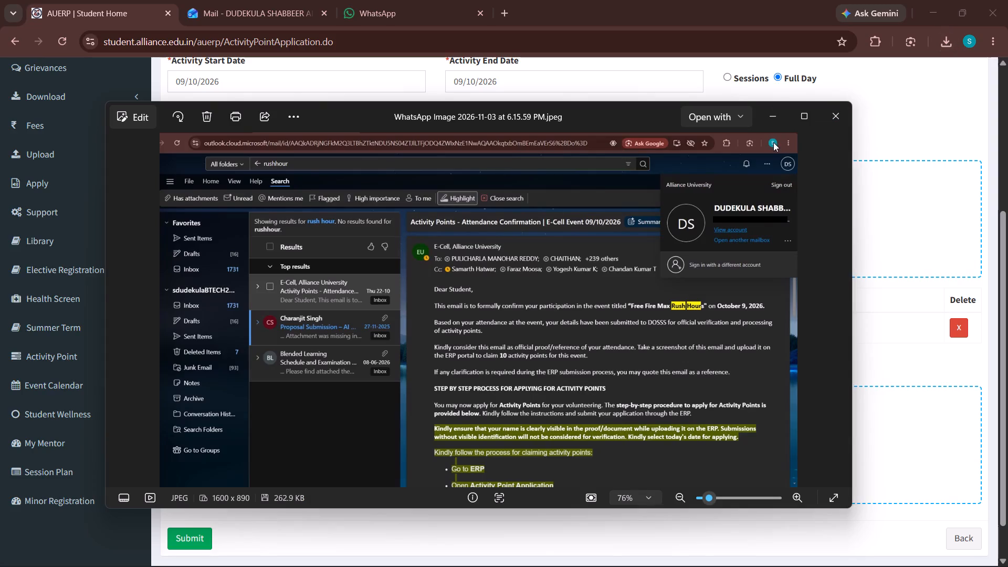
click(842, 117)
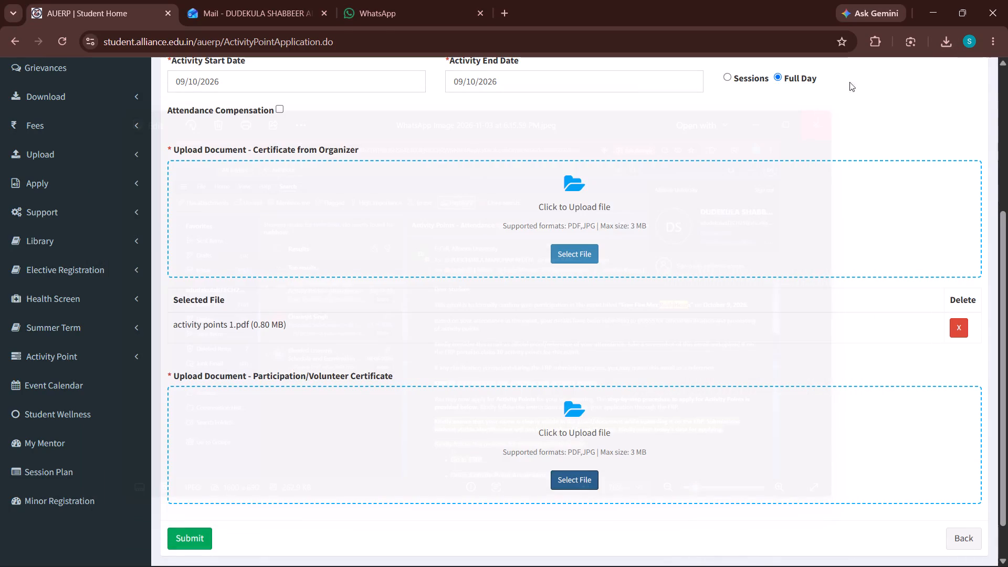
click(943, 43)
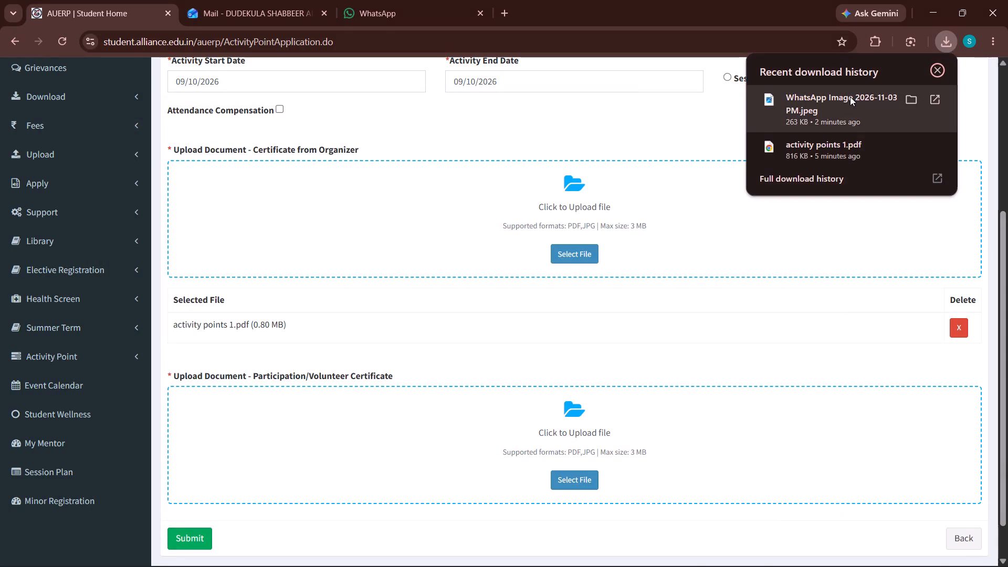
click(935, 103)
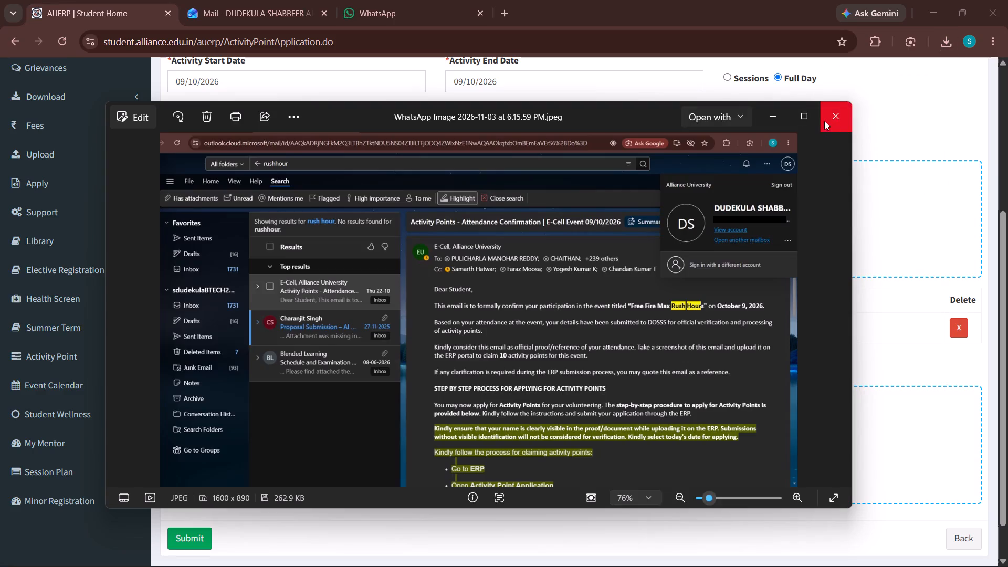
click(824, 121)
Attach Screenshot 2026-11-03 180904.png from the Pictures\Screenshots folder as the Participation/Volunteer Certificate, using its copied file path.
click(590, 475)
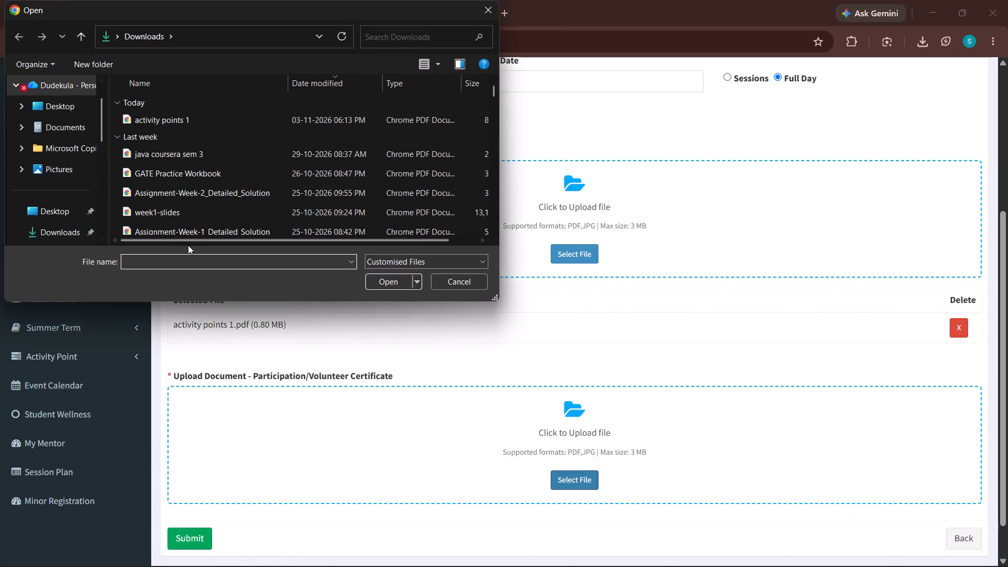
key(ctrl+v)
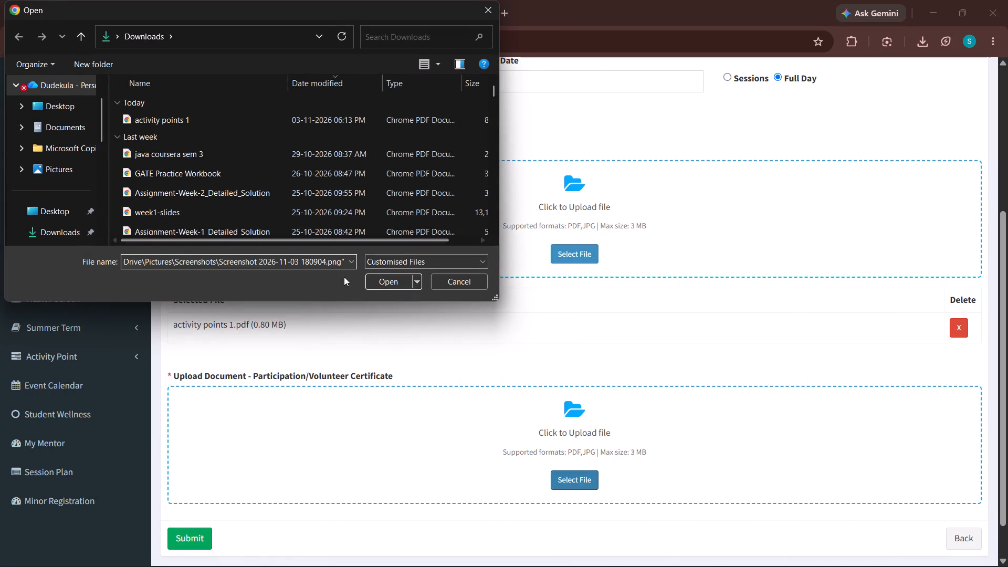
click(390, 281)
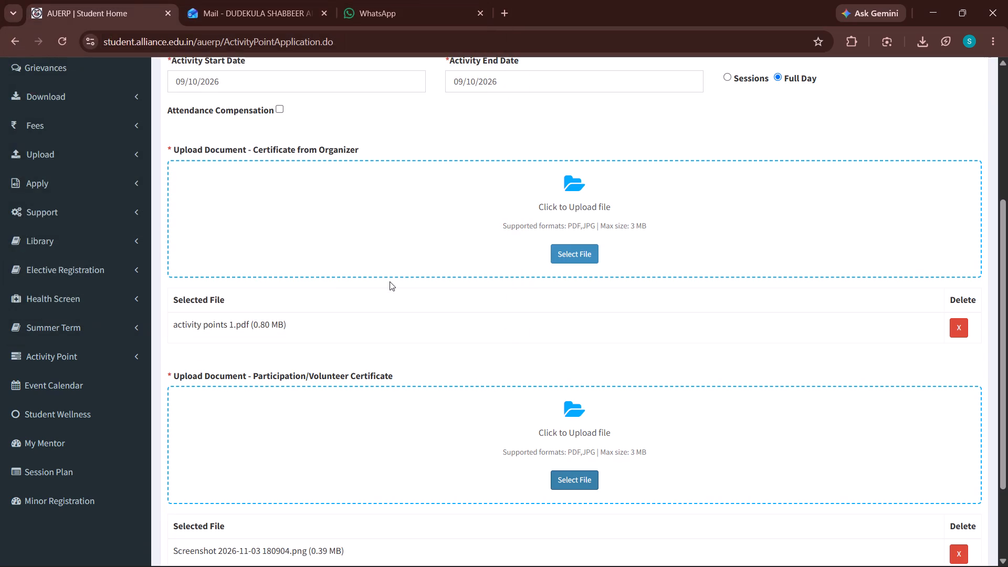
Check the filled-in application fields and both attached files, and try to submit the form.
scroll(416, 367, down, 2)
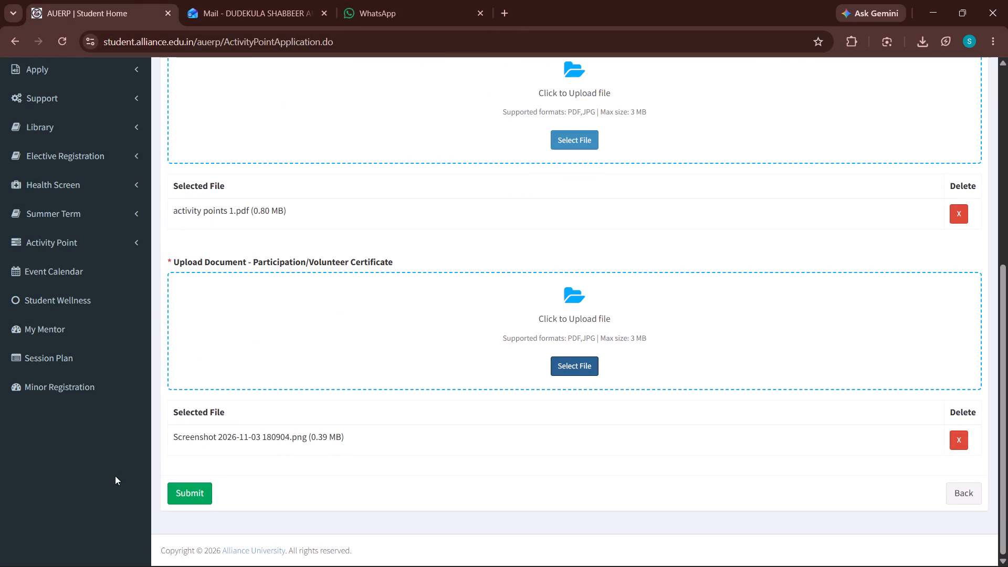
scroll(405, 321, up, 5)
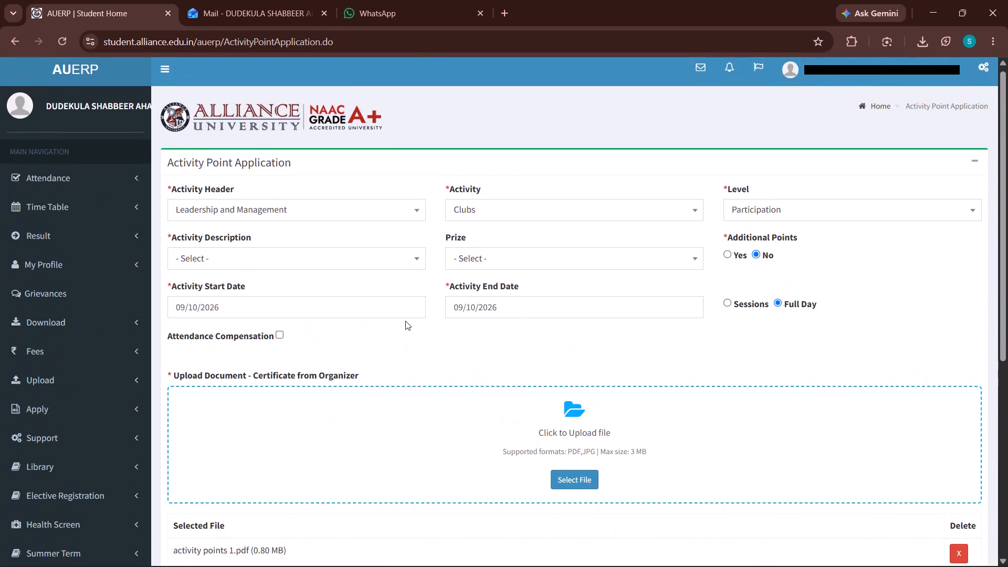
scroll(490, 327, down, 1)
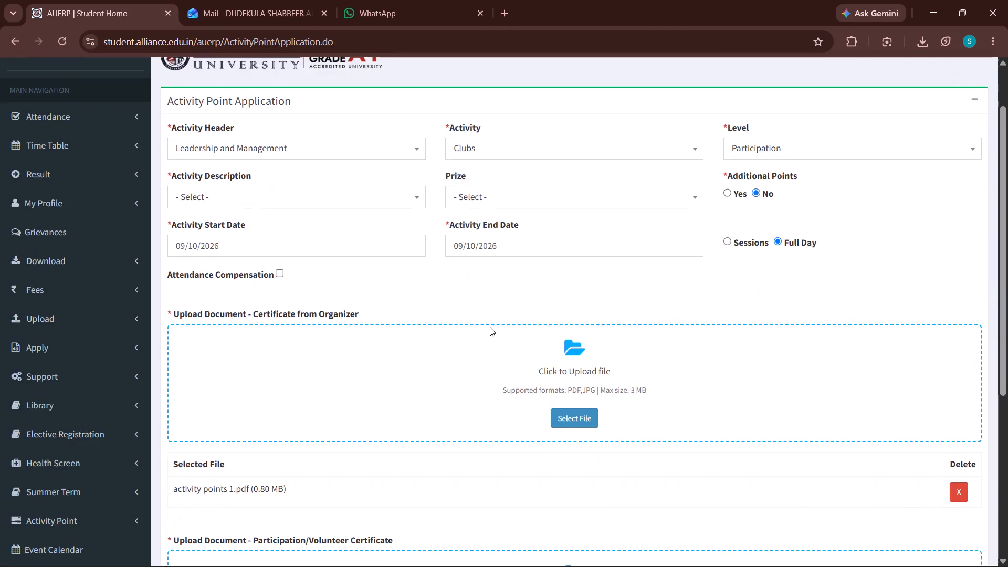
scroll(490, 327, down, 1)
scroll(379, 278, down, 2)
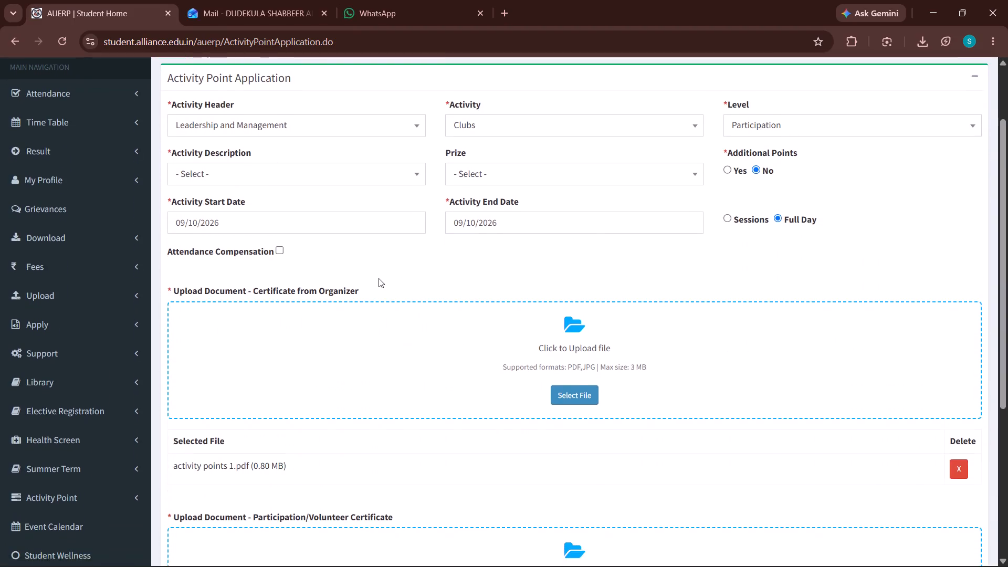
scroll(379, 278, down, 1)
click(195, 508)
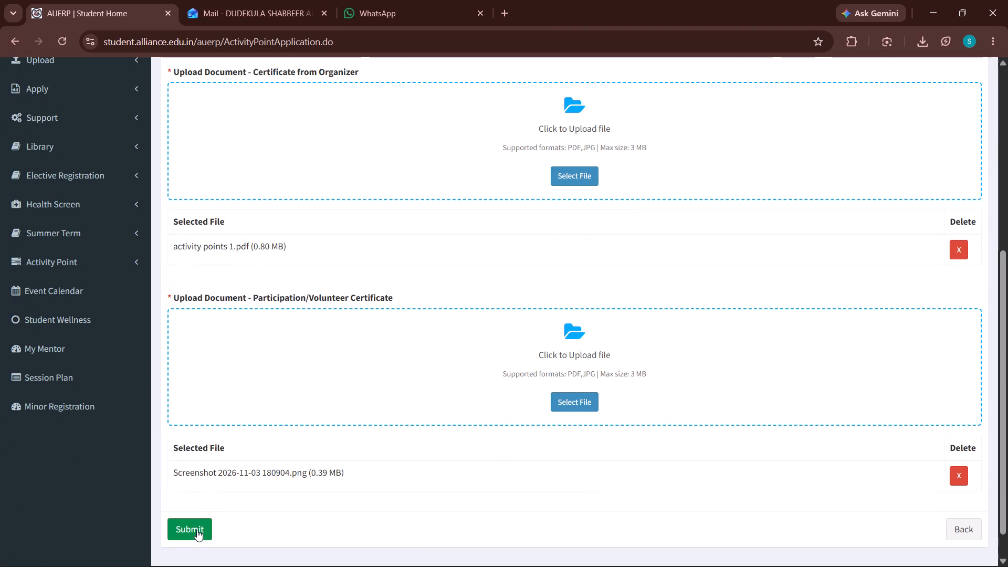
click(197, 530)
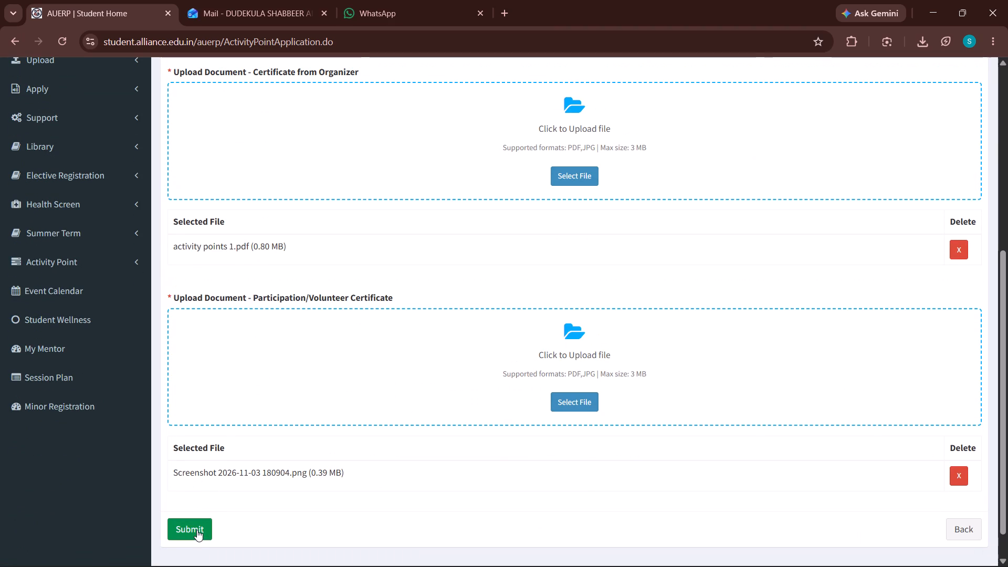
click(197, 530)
Set the Activity Description to "E-cell : Free Fire Max: Rush Hours", filtering the options with "e-".
scroll(601, 235, up, 7)
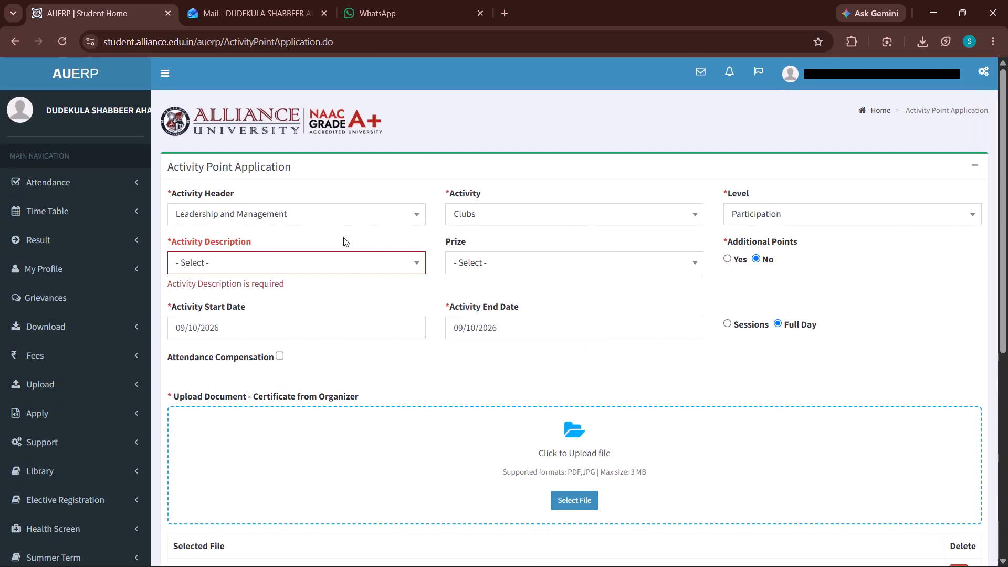
click(349, 267)
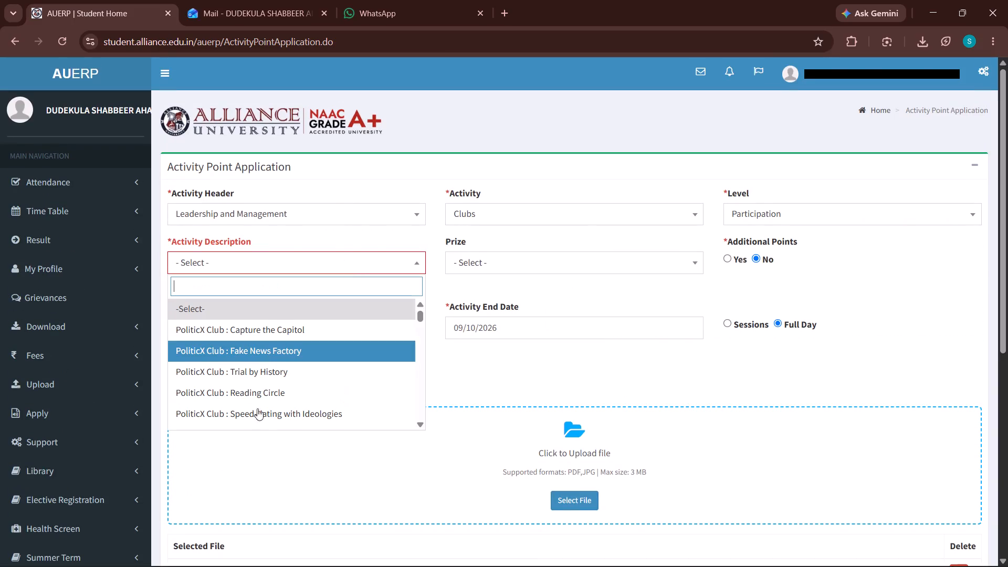
scroll(267, 369, down, 3)
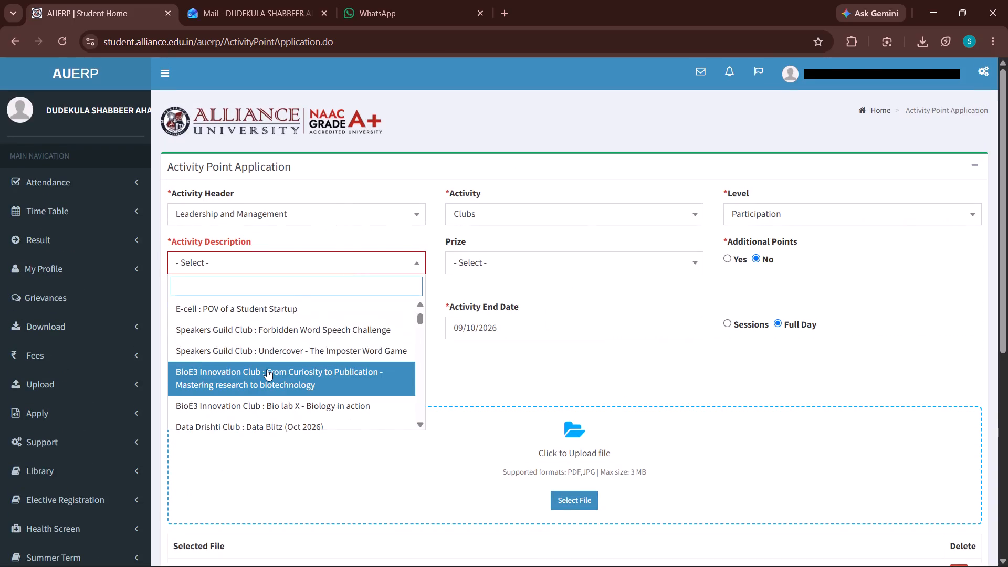
scroll(267, 369, down, 3)
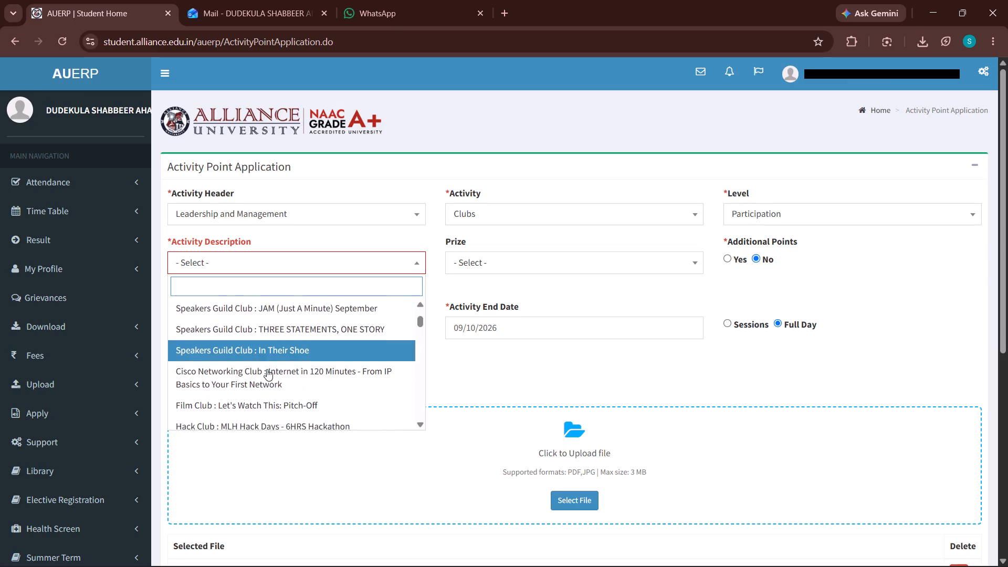
scroll(267, 369, down, 3)
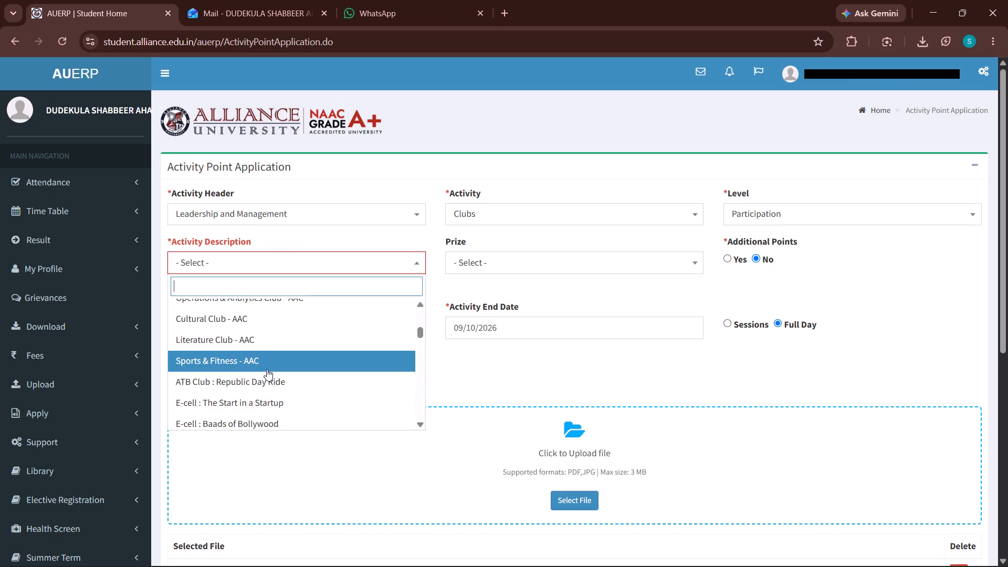
scroll(288, 337, up, 8)
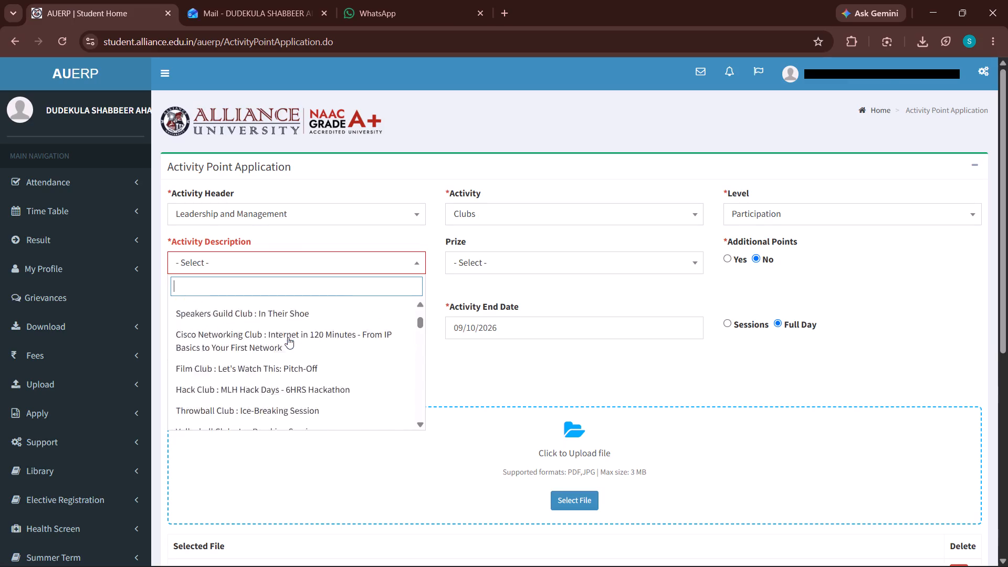
key(e)
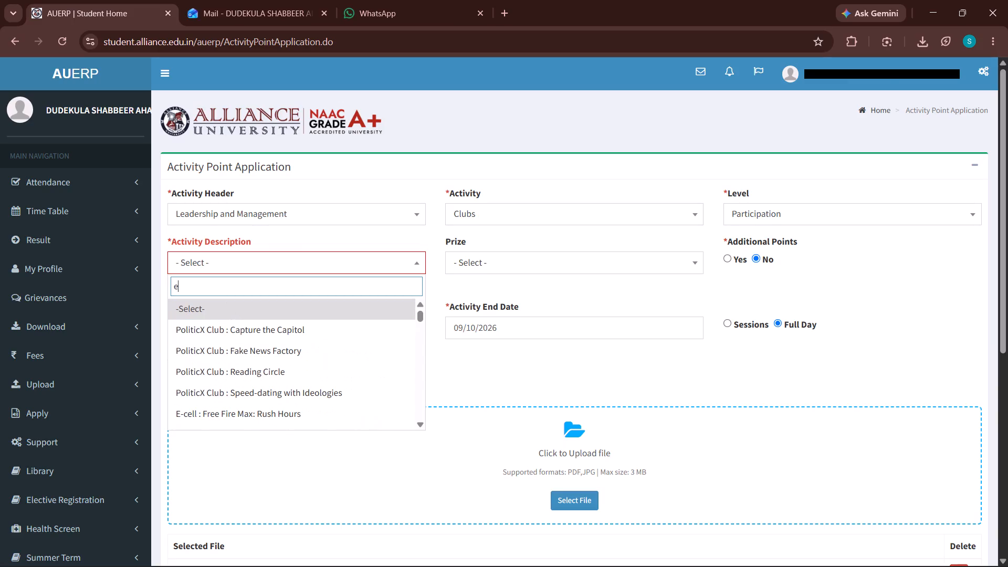
key(minus)
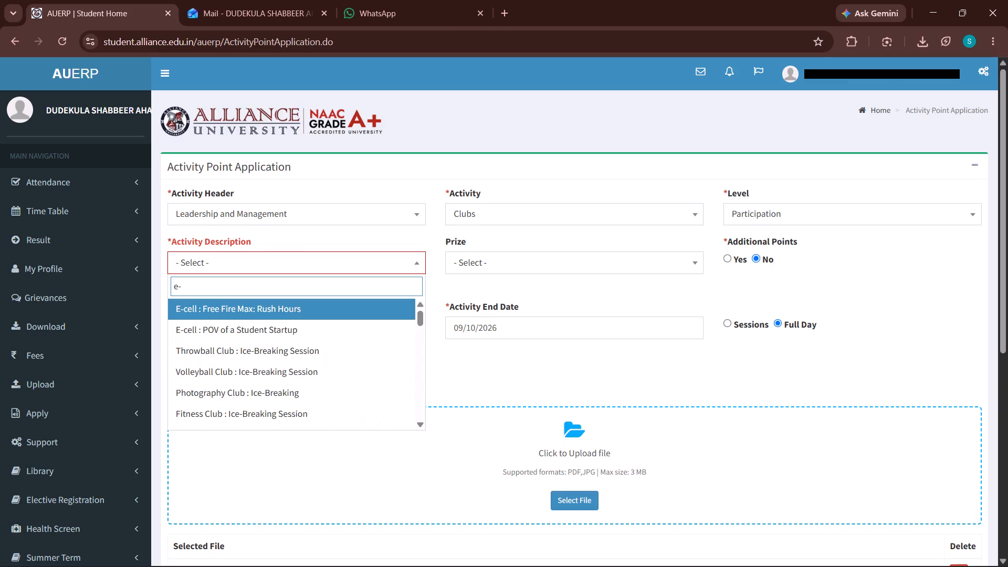
click(270, 308)
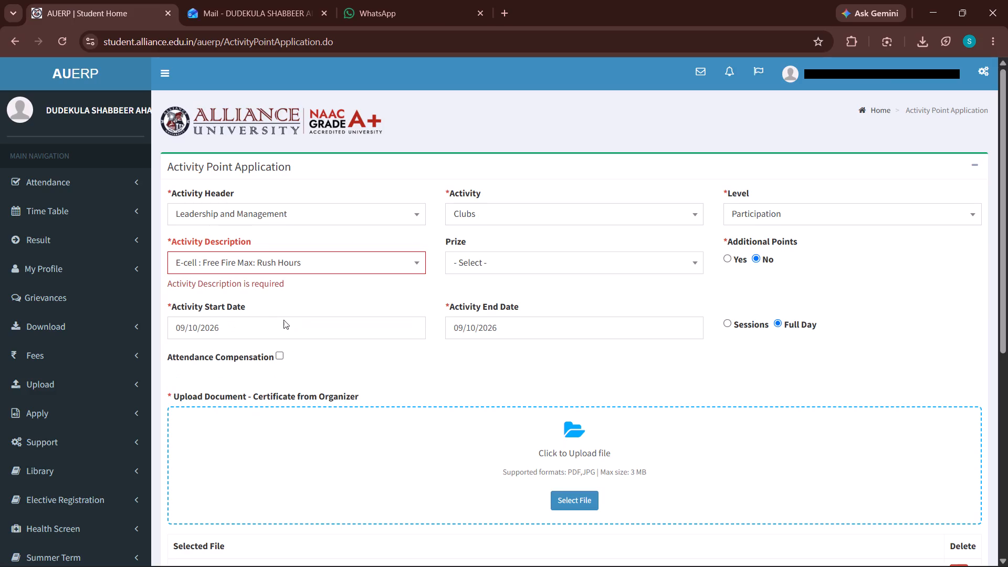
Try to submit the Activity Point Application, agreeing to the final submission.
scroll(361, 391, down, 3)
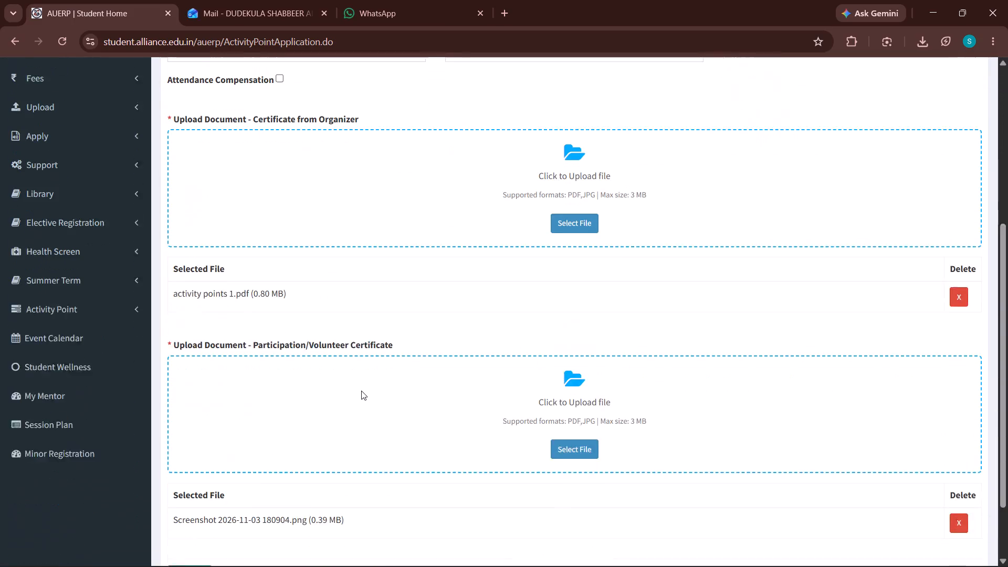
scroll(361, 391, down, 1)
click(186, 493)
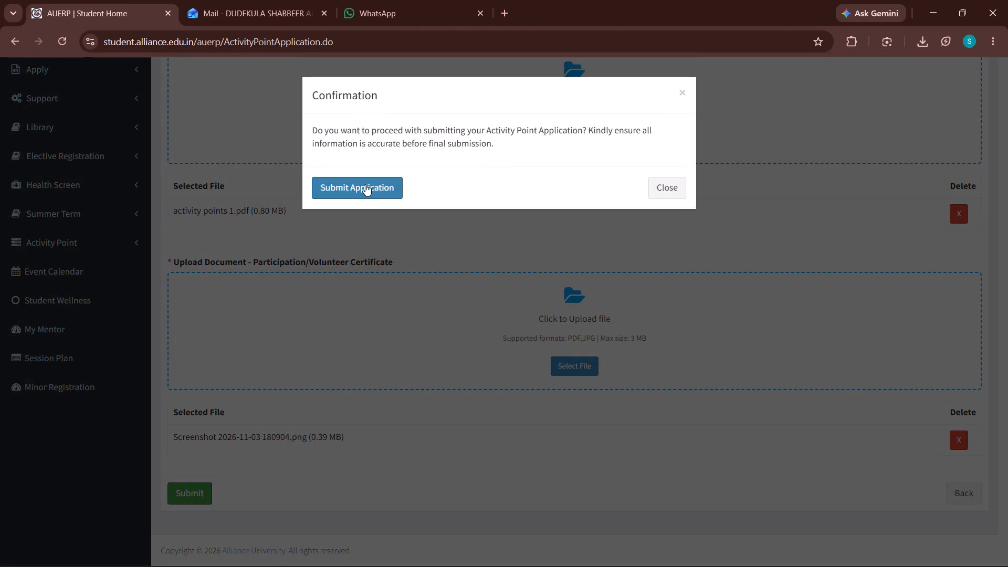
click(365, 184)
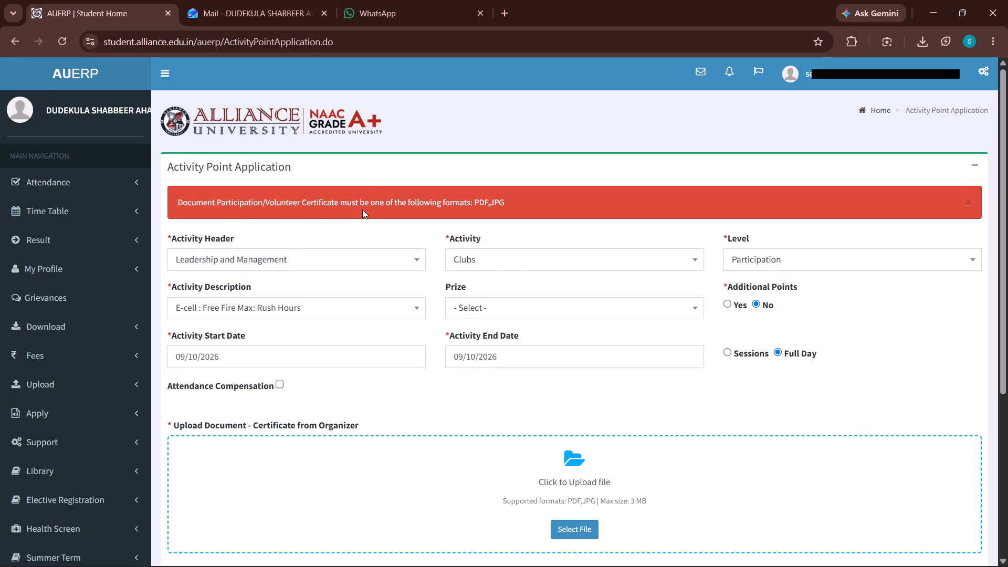
Attach the recent PDF "activity points 1" as the Certificate from Organizer.
scroll(395, 213, down, 3)
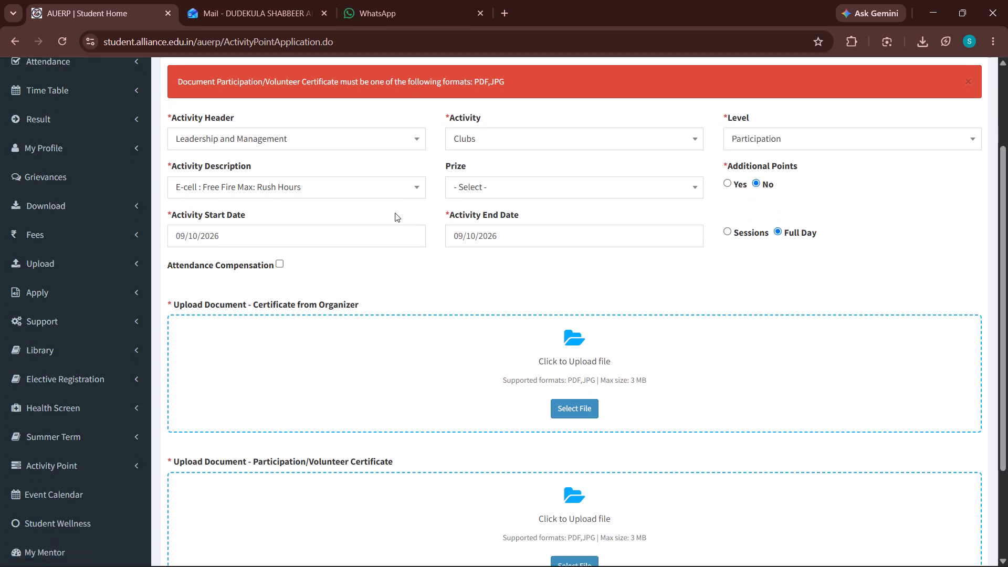
scroll(395, 213, down, 3)
scroll(395, 213, up, 4)
scroll(395, 213, down, 1)
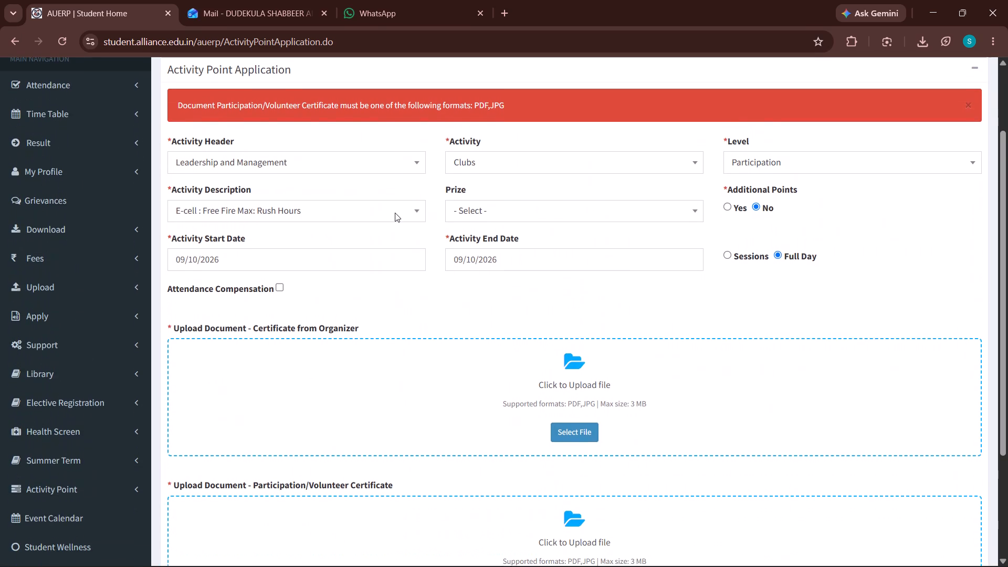
scroll(395, 213, down, 3)
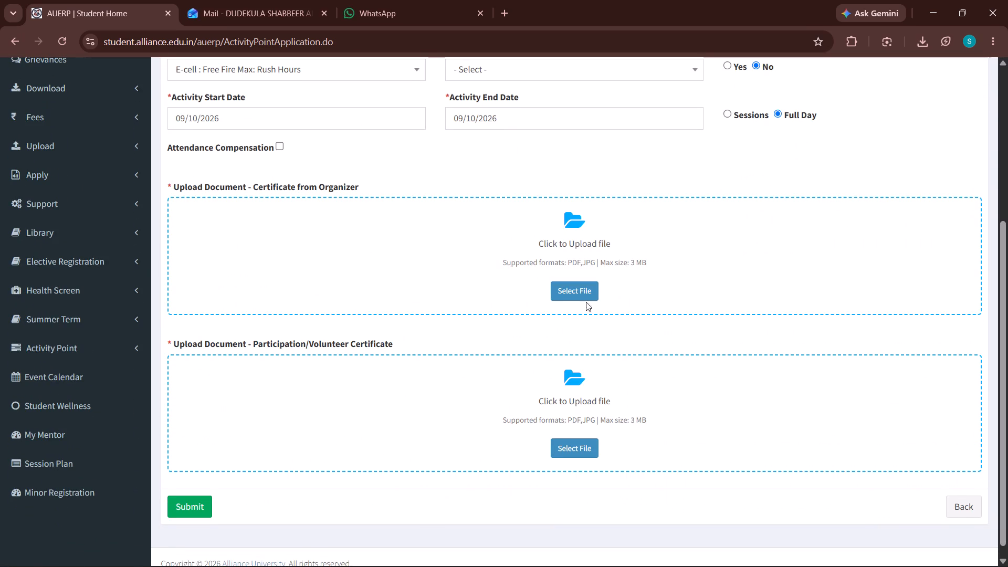
click(587, 292)
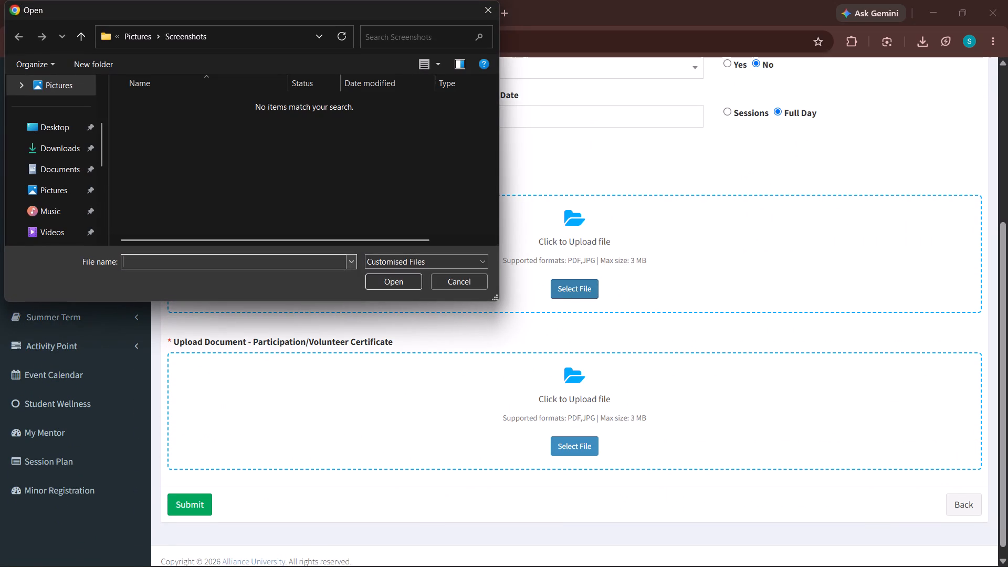
scroll(68, 100, up, 4)
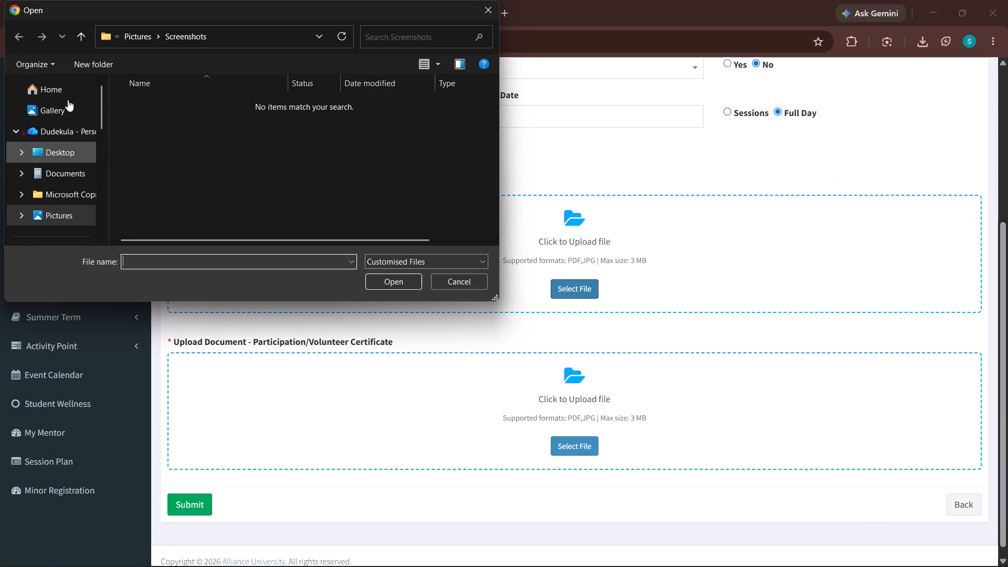
click(55, 90)
scroll(204, 195, down, 2)
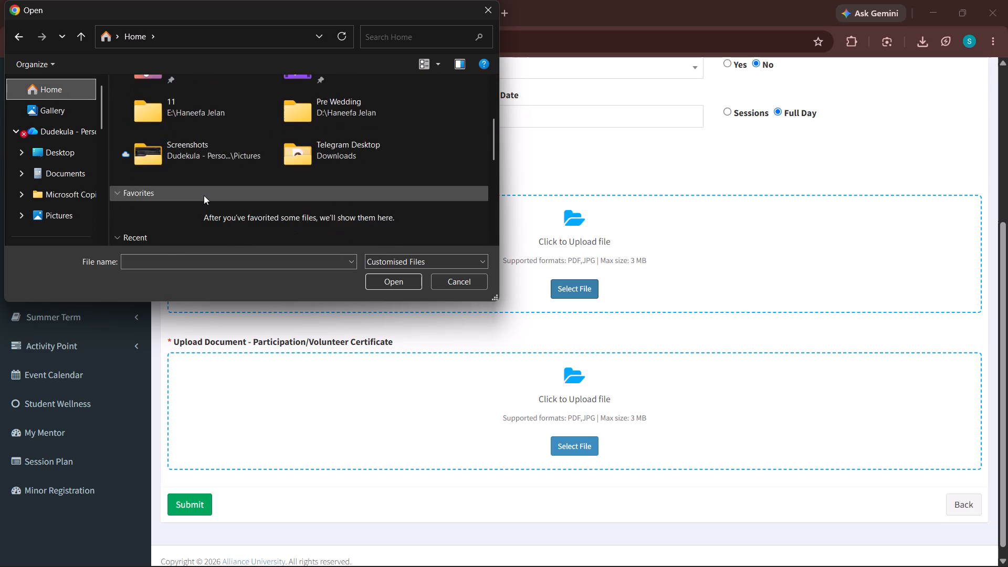
scroll(204, 195, down, 1)
click(209, 155)
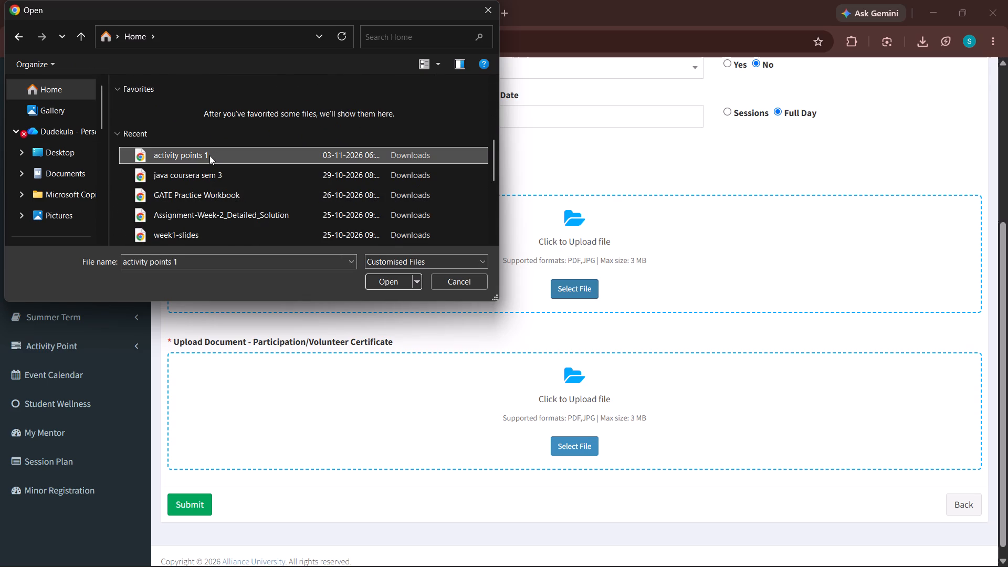
click(396, 278)
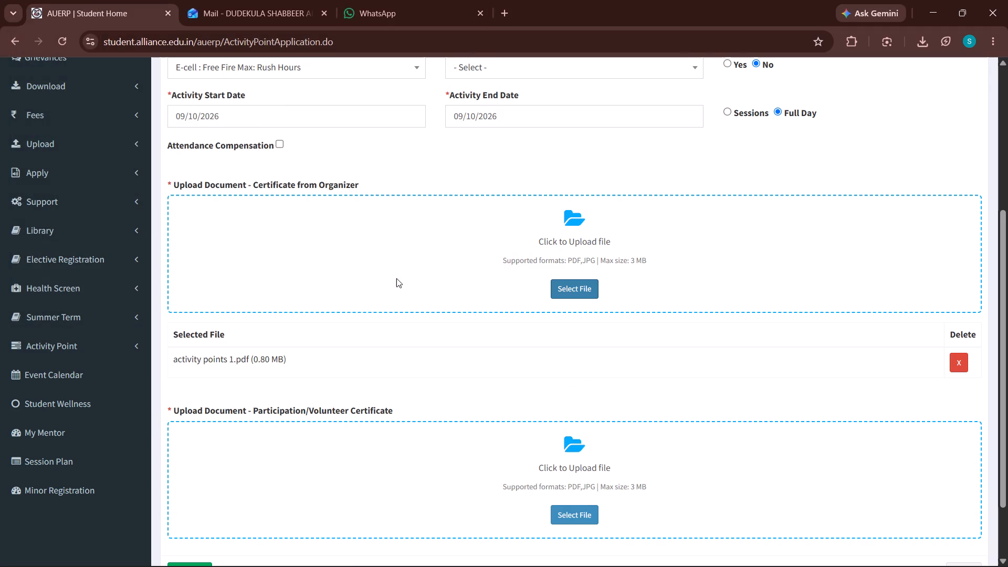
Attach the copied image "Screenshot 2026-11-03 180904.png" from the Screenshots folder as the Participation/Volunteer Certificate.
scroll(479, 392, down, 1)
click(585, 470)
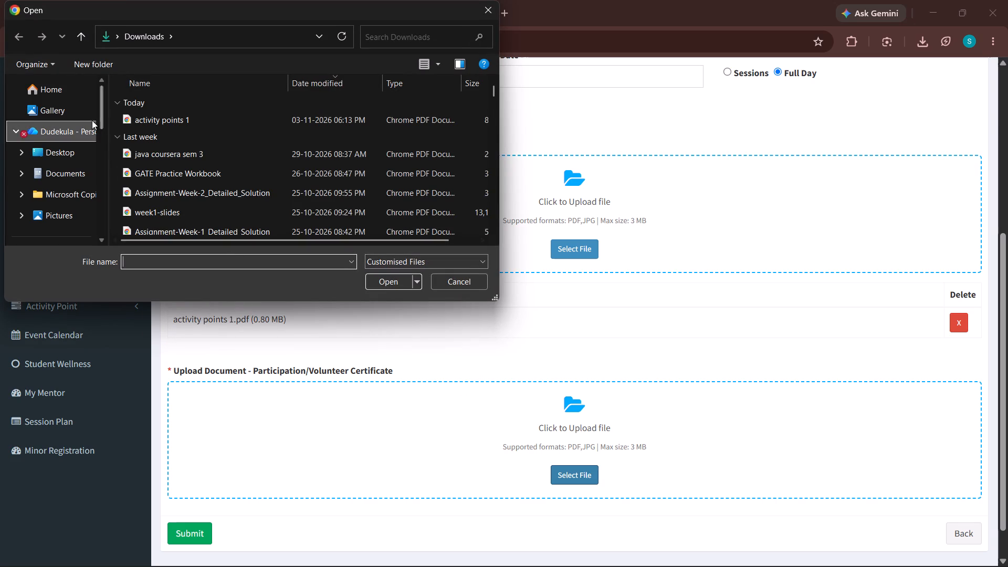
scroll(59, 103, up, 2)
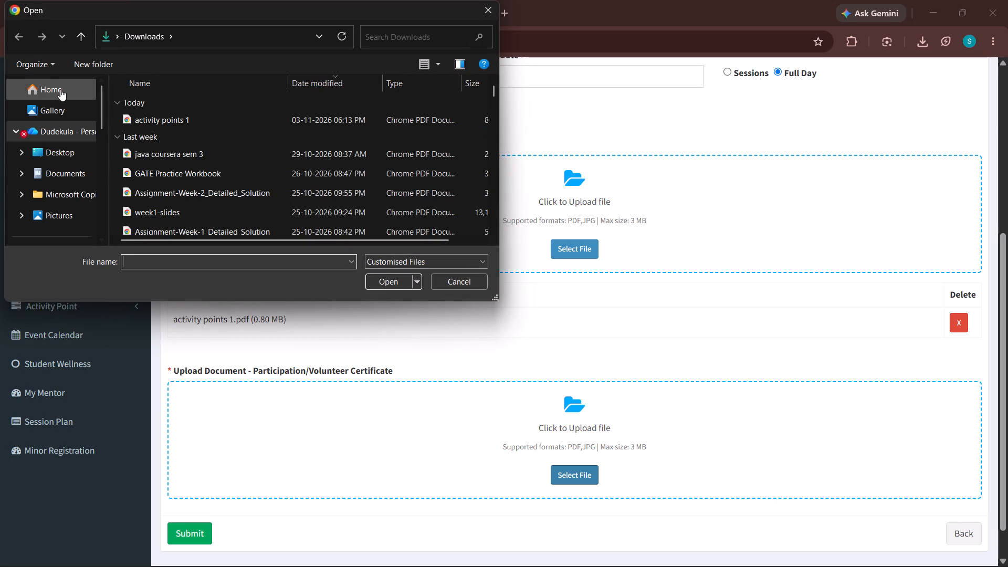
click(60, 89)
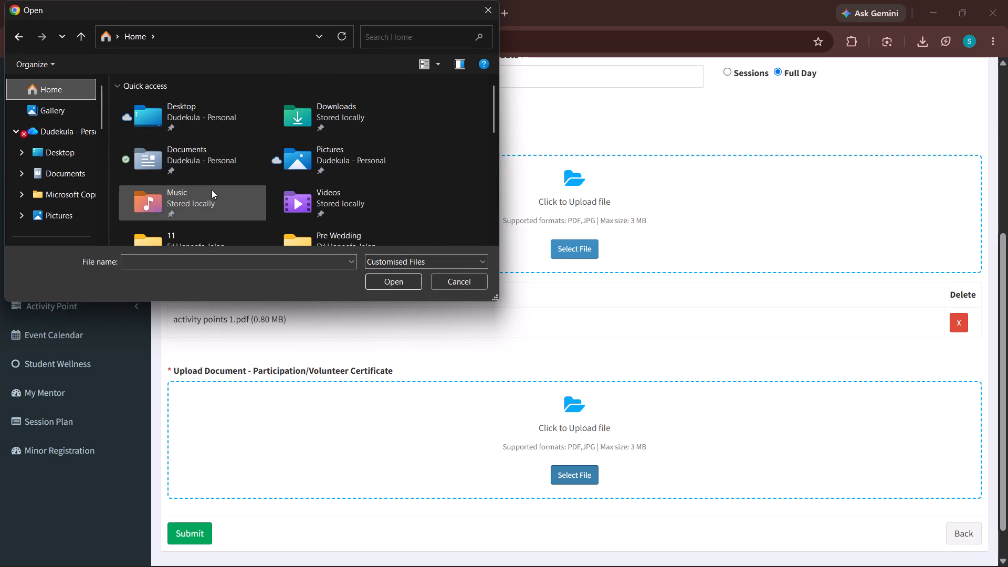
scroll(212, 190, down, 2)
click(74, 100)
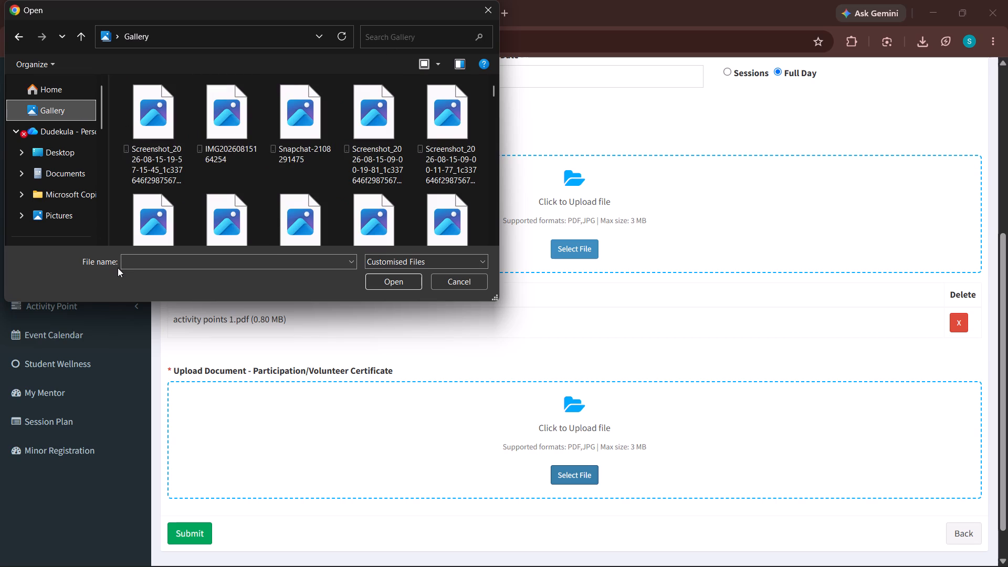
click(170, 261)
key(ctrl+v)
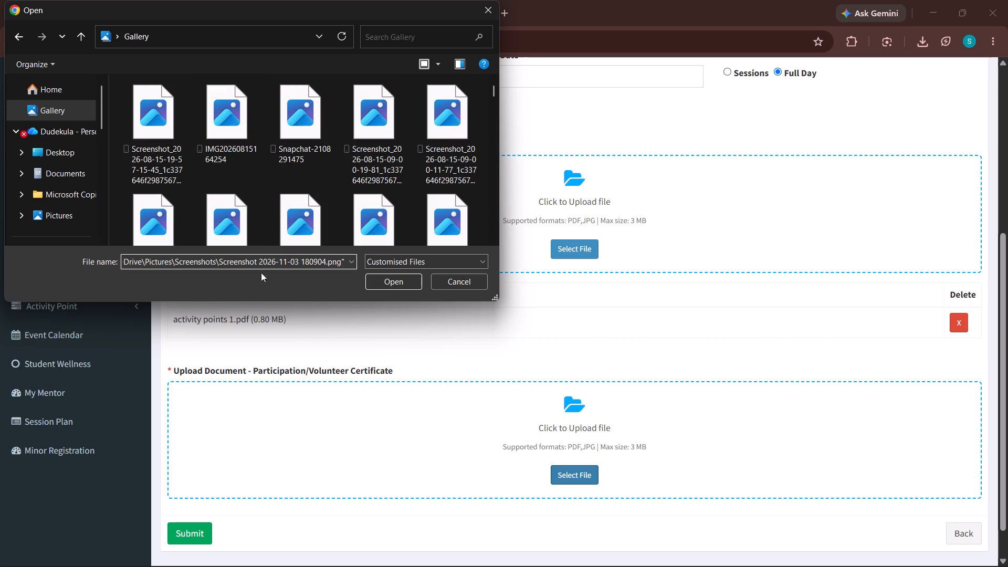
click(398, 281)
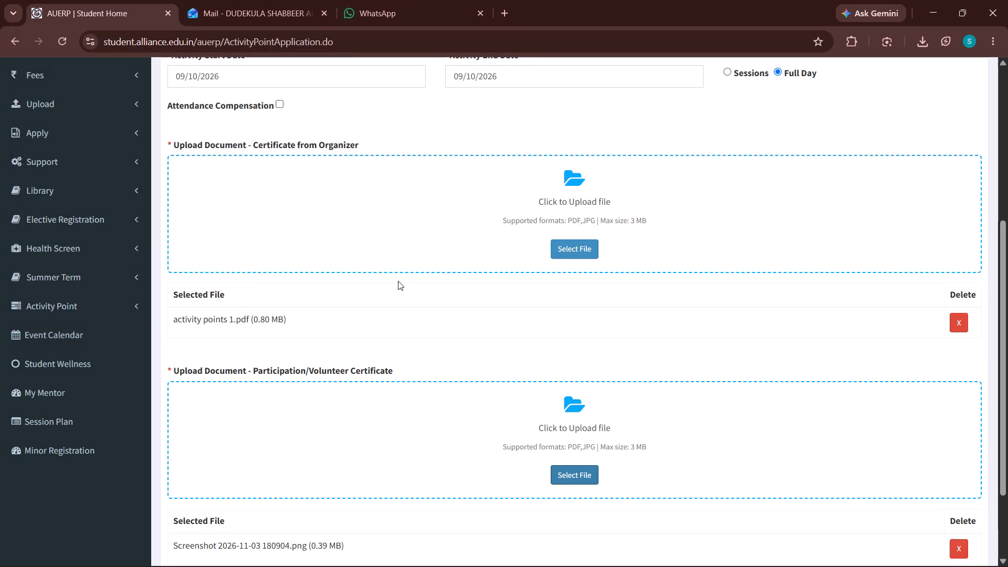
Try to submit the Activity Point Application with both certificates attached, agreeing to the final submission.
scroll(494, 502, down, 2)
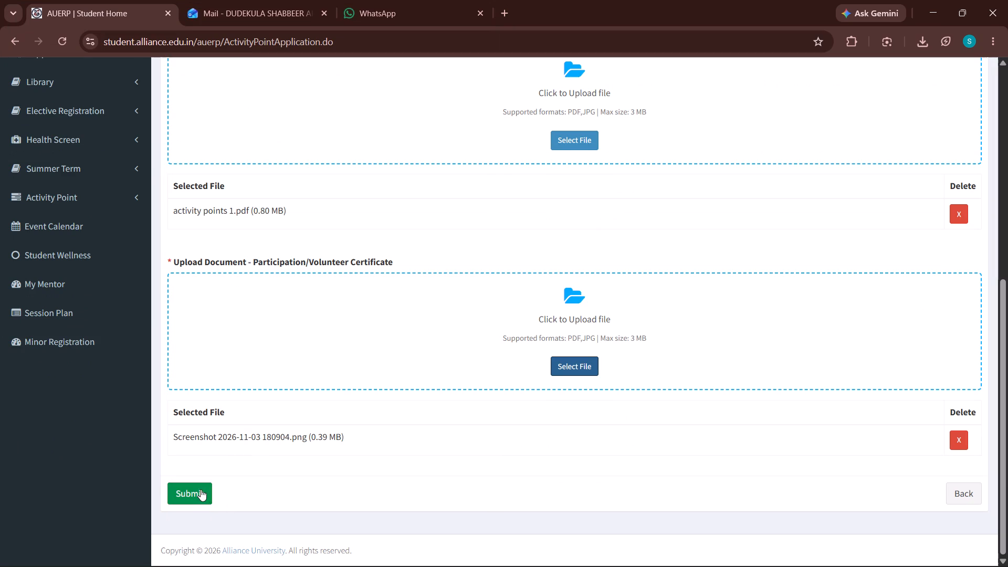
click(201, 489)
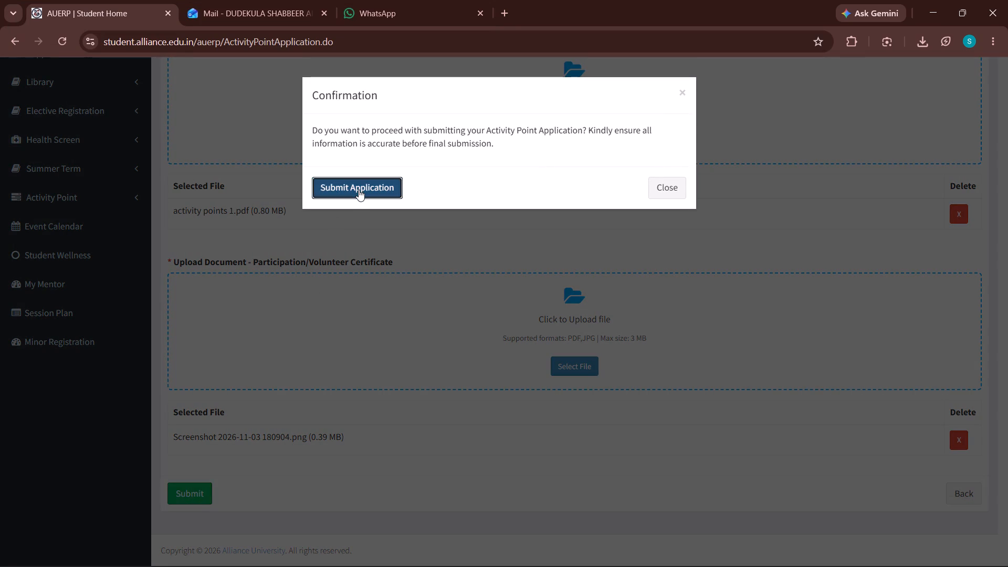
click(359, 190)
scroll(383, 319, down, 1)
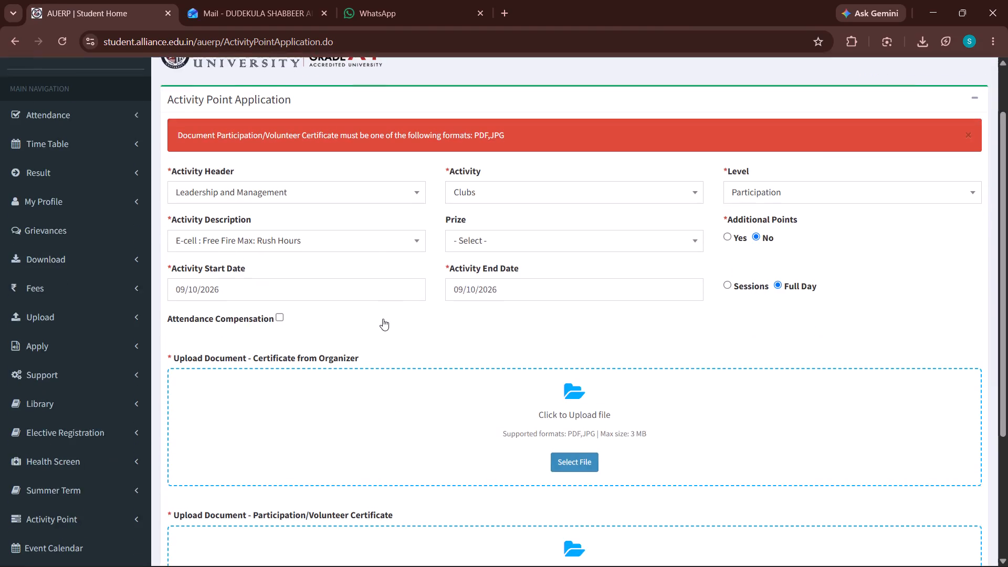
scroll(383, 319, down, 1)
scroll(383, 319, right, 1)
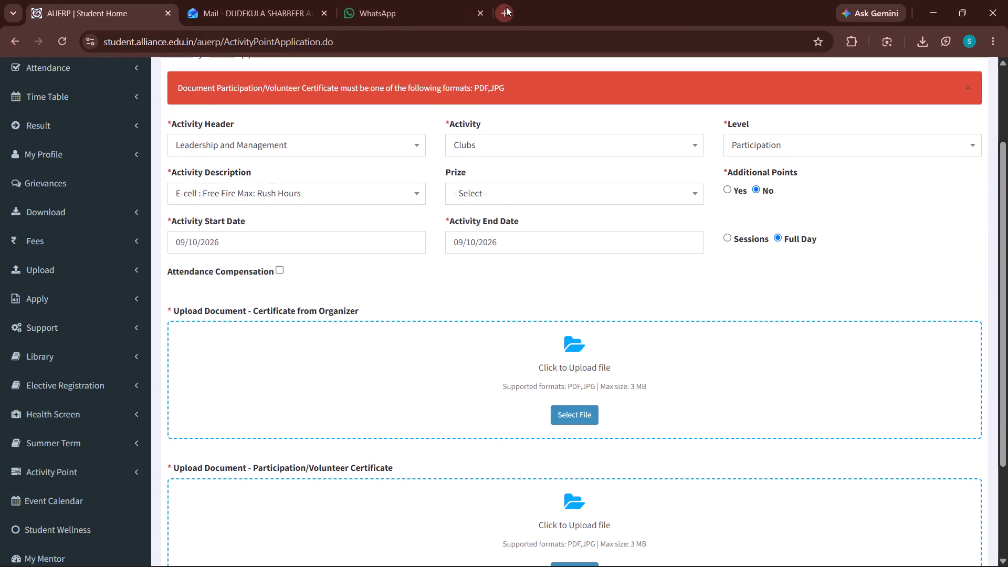
Search the web for "jpg to pdf" in a new tab and open iLovePDF's JPG to PDF converter.
click(505, 8)
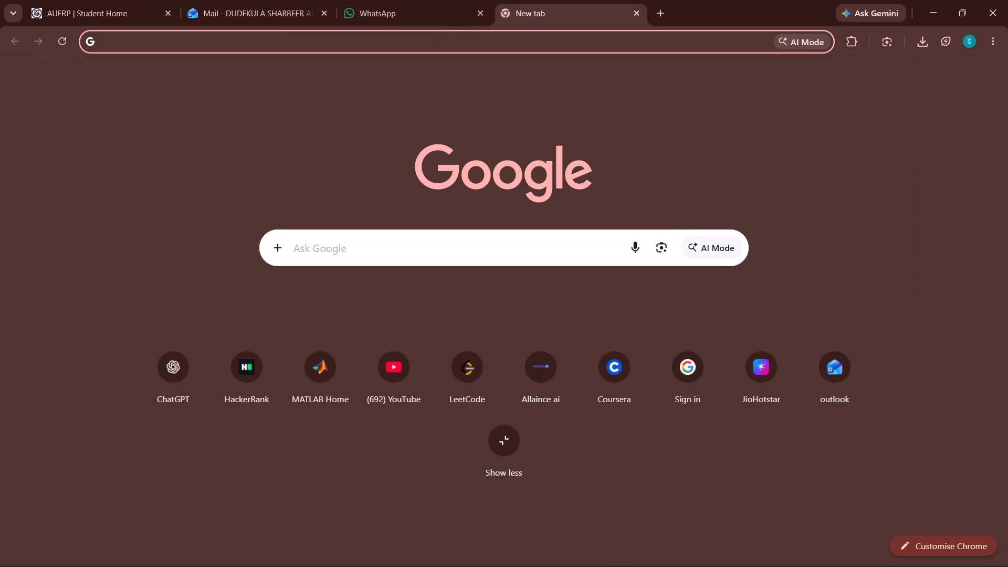
text(jpd)
key(space)
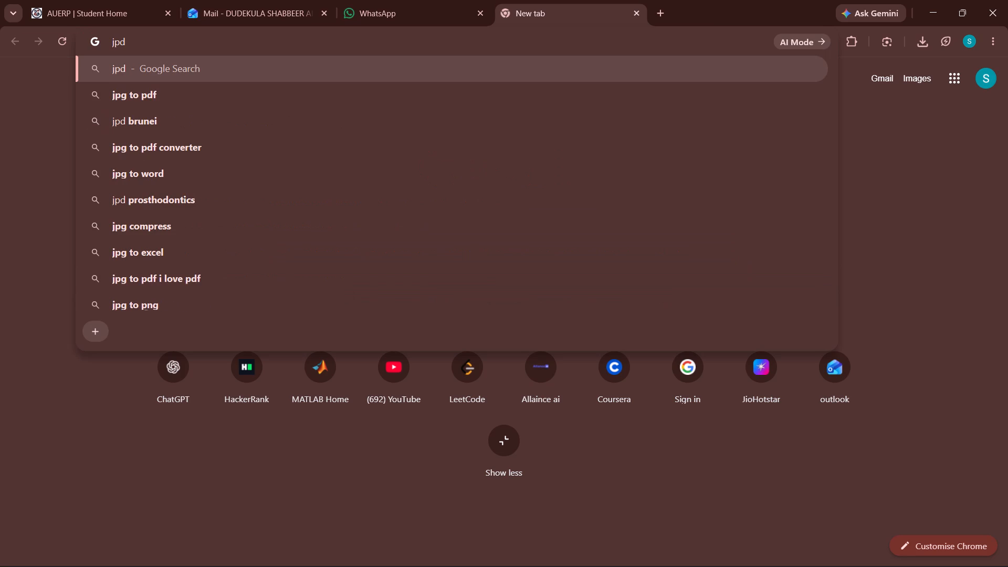
click(404, 82)
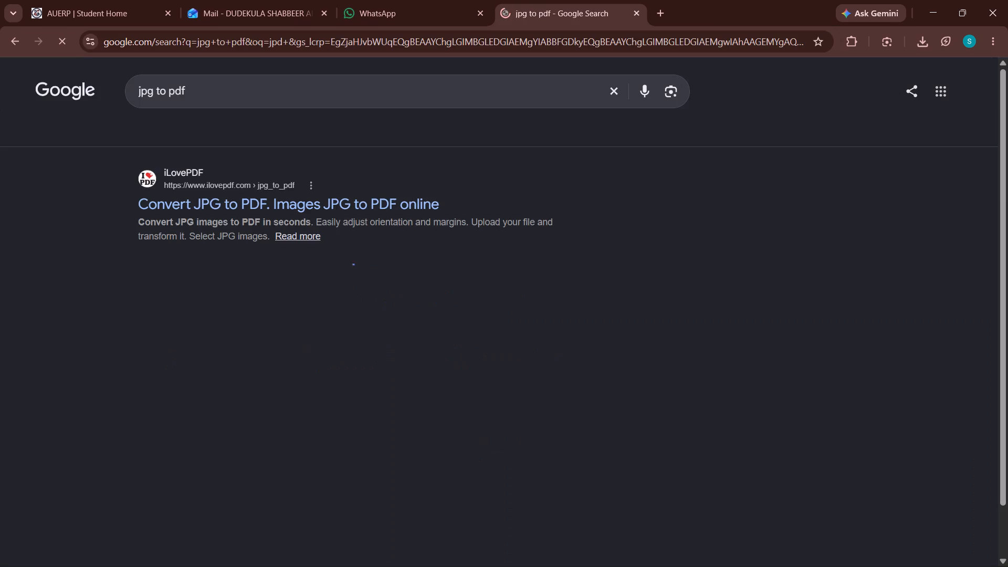
click(280, 195)
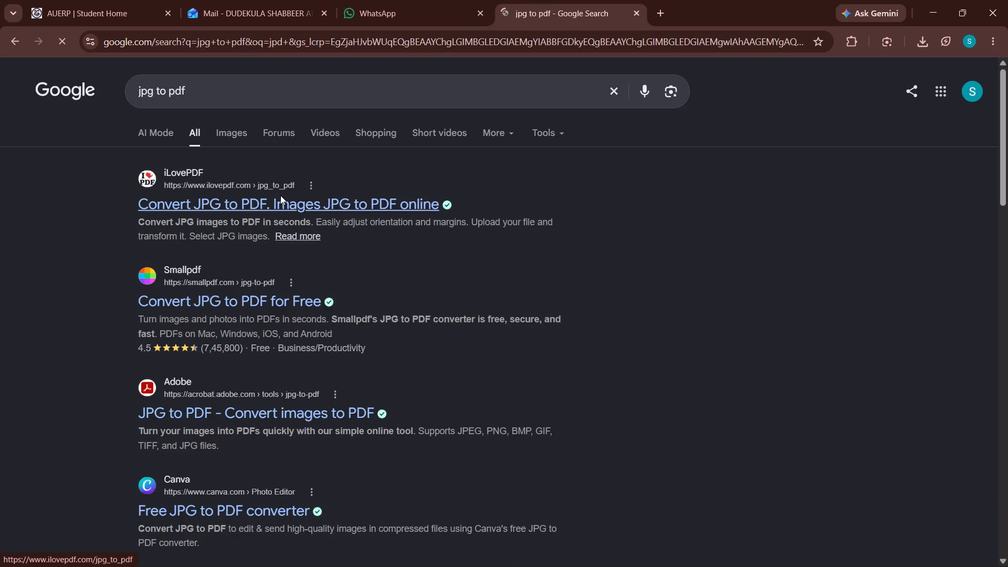
click(522, 241)
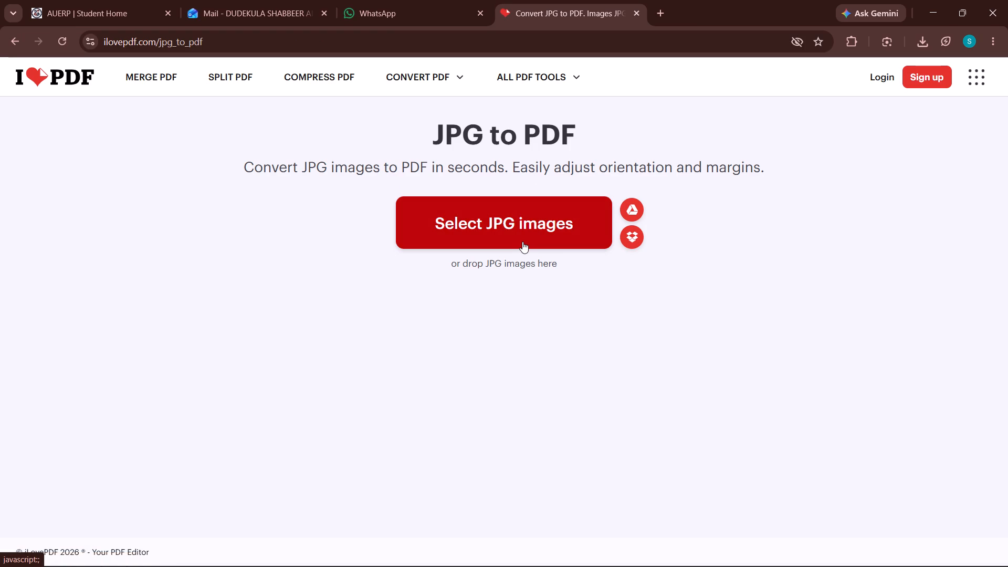
click(514, 234)
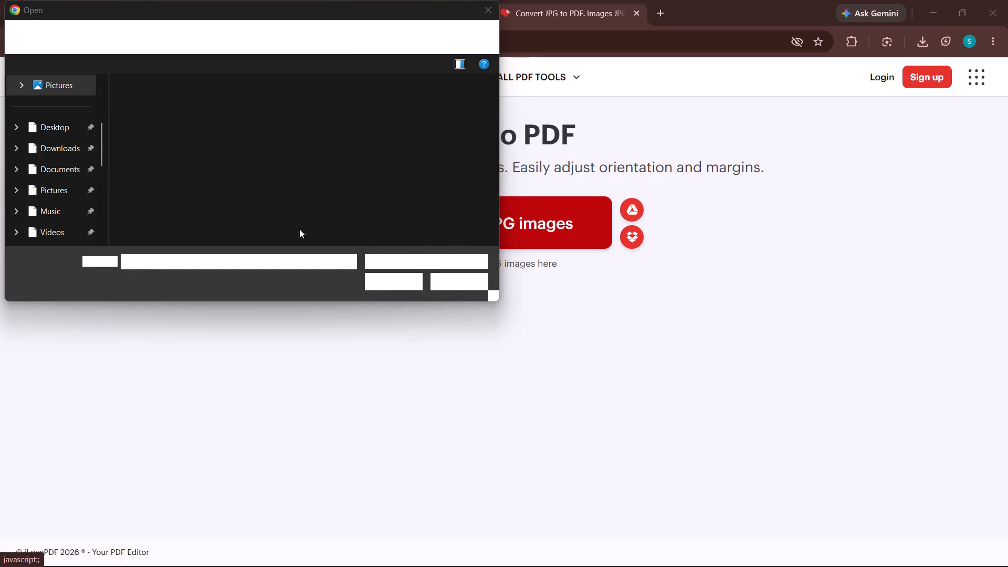
key(ctrl+v)
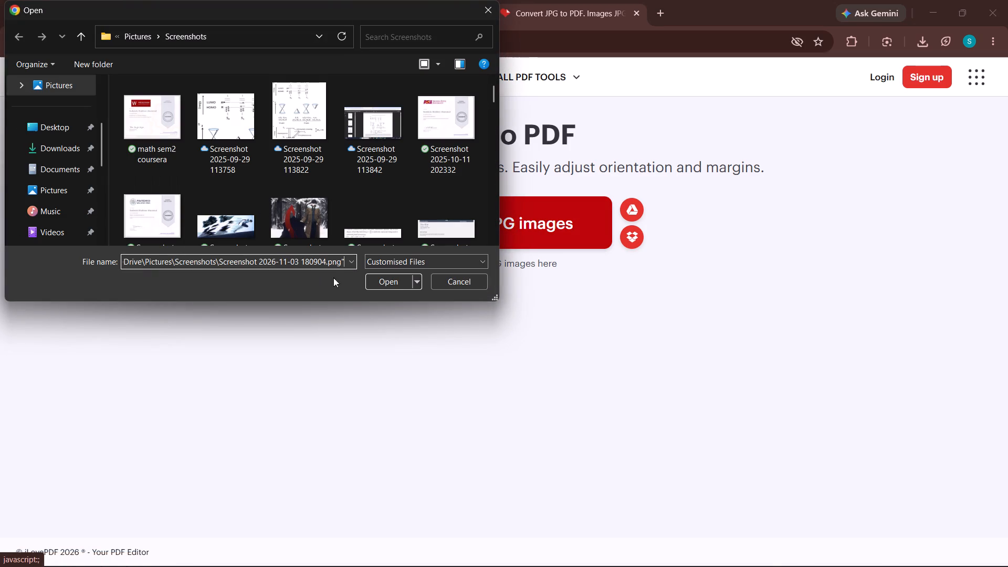
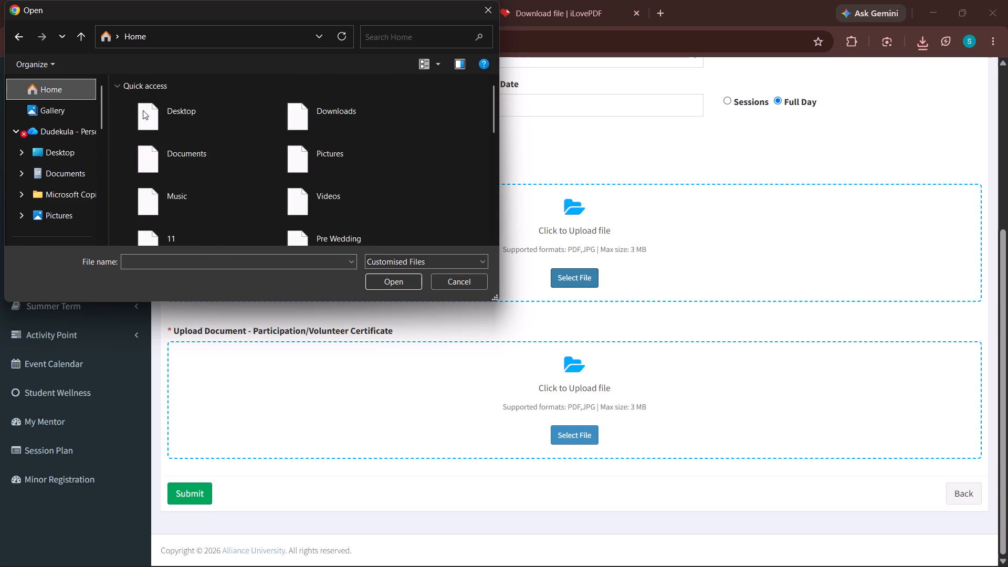
scroll(214, 186, down, 3)
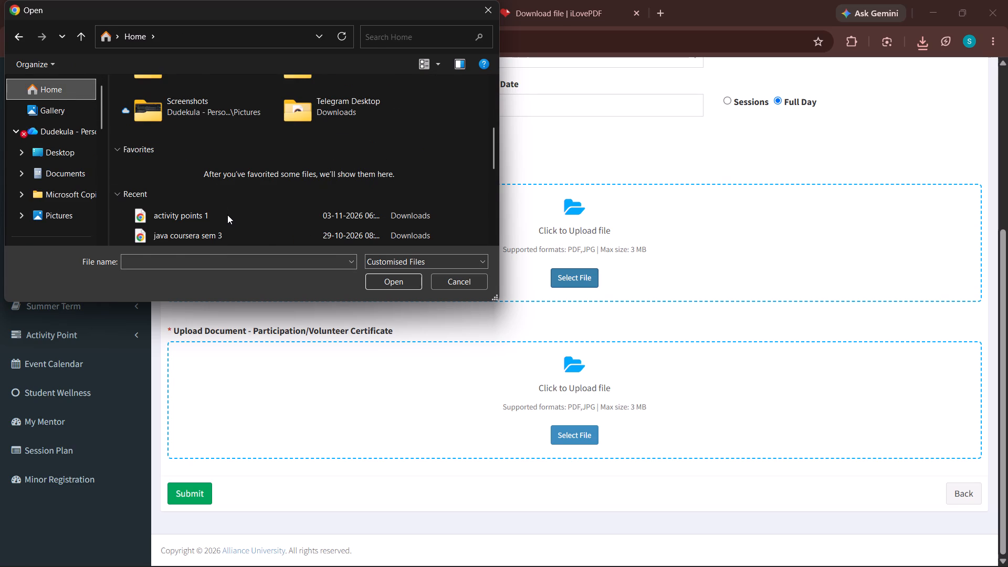
click(228, 216)
click(397, 283)
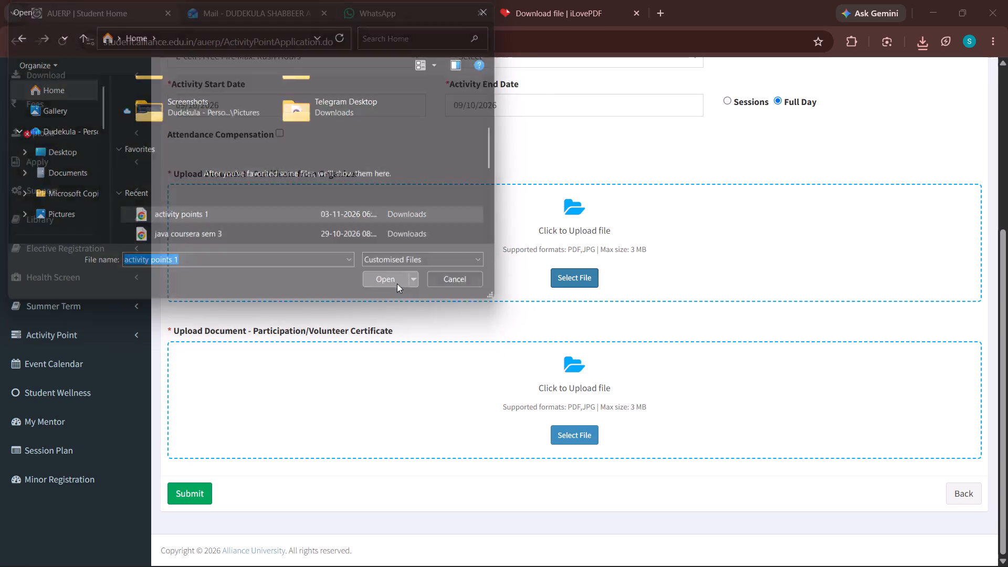
click(579, 500)
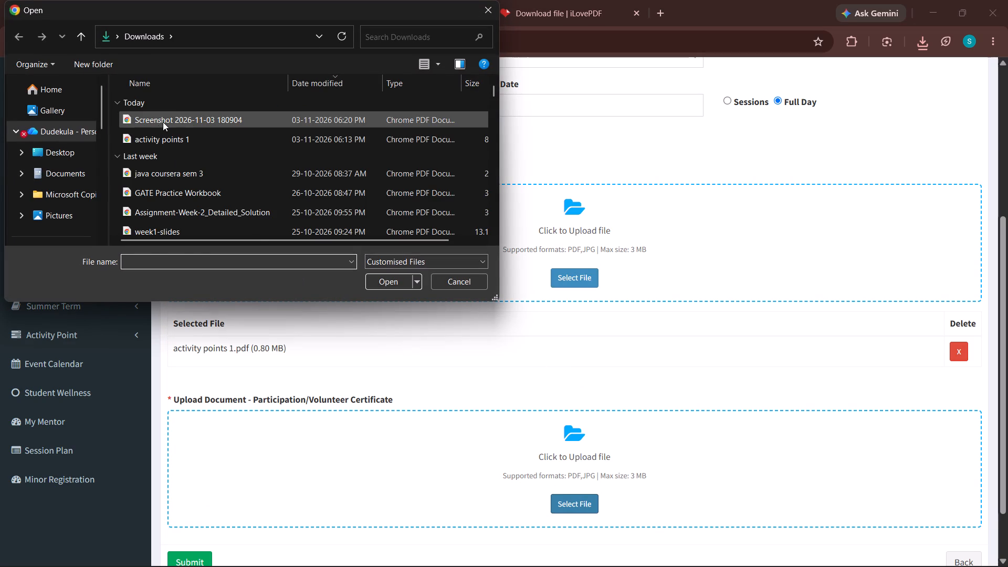
click(173, 119)
click(391, 279)
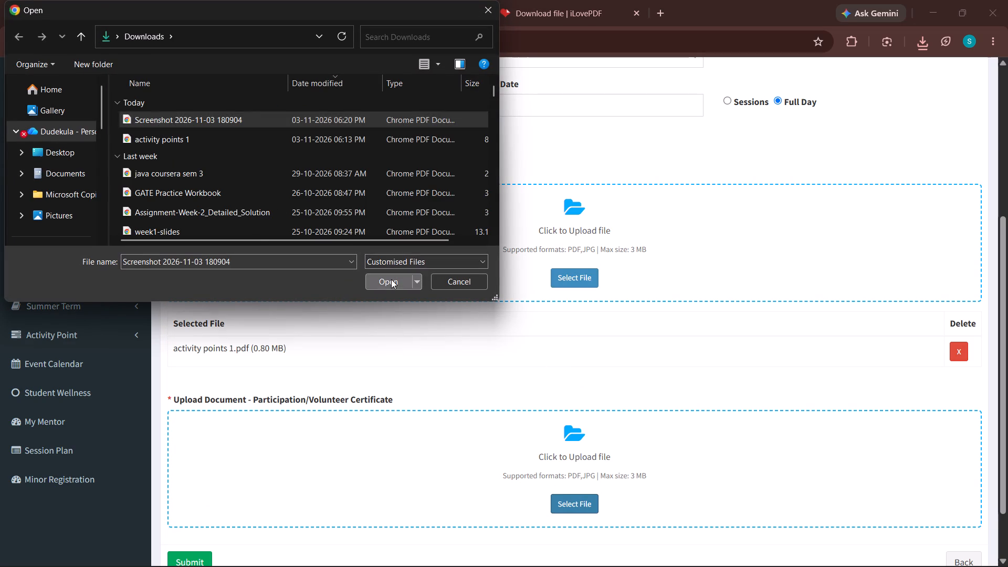
Submit the Activity Point Application with both PDF certificates attached and agree to the final submission.
scroll(382, 363, down, 2)
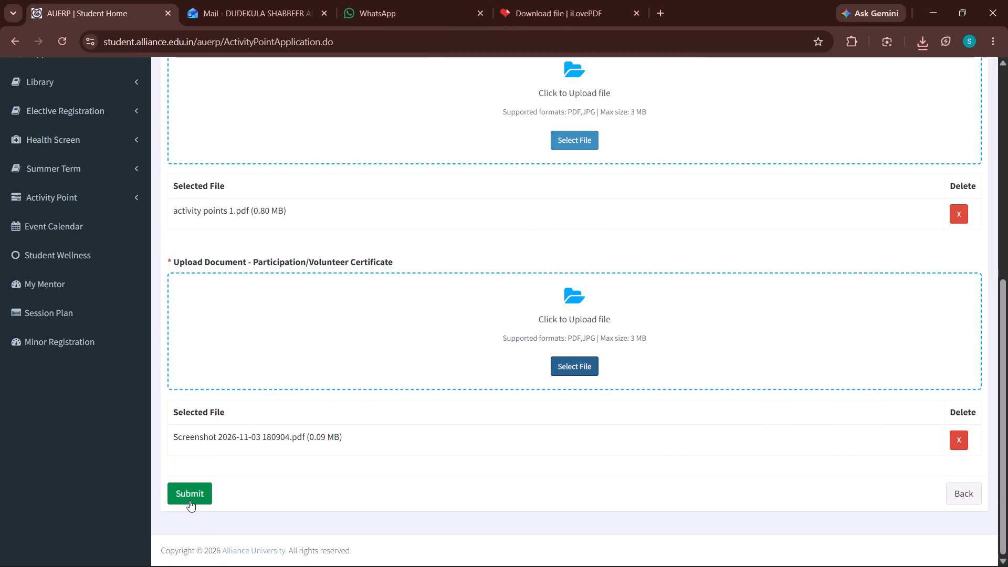
click(190, 500)
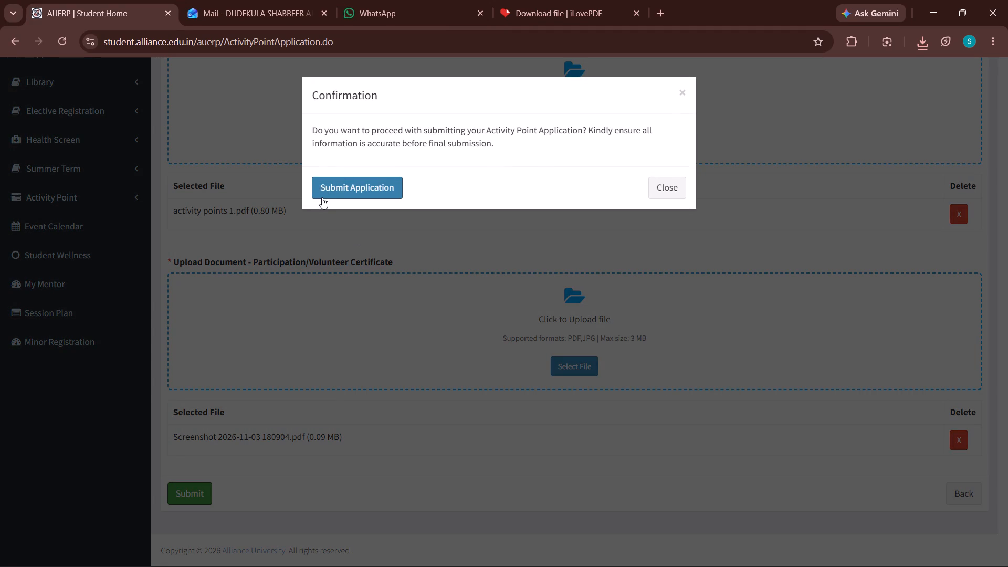
click(335, 187)
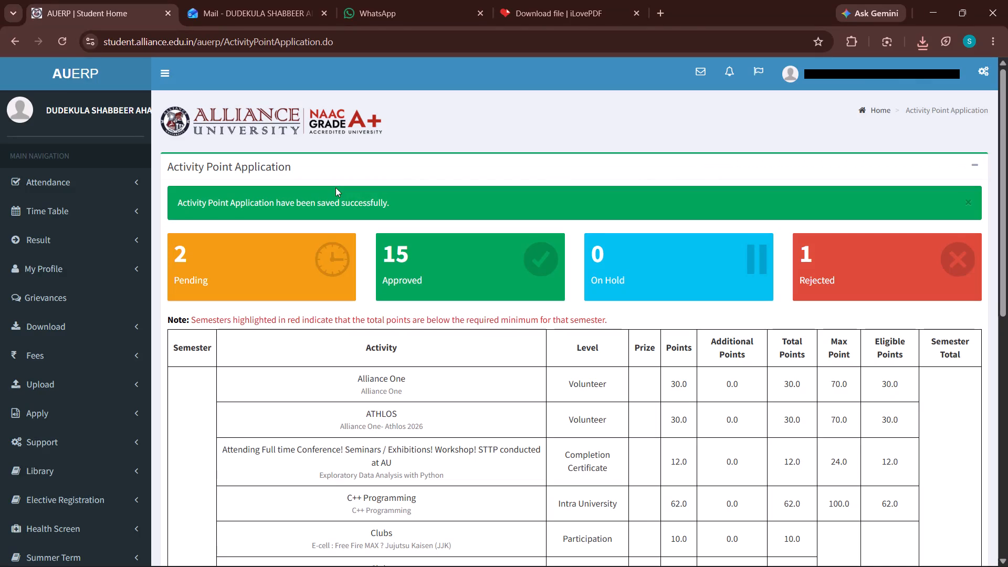
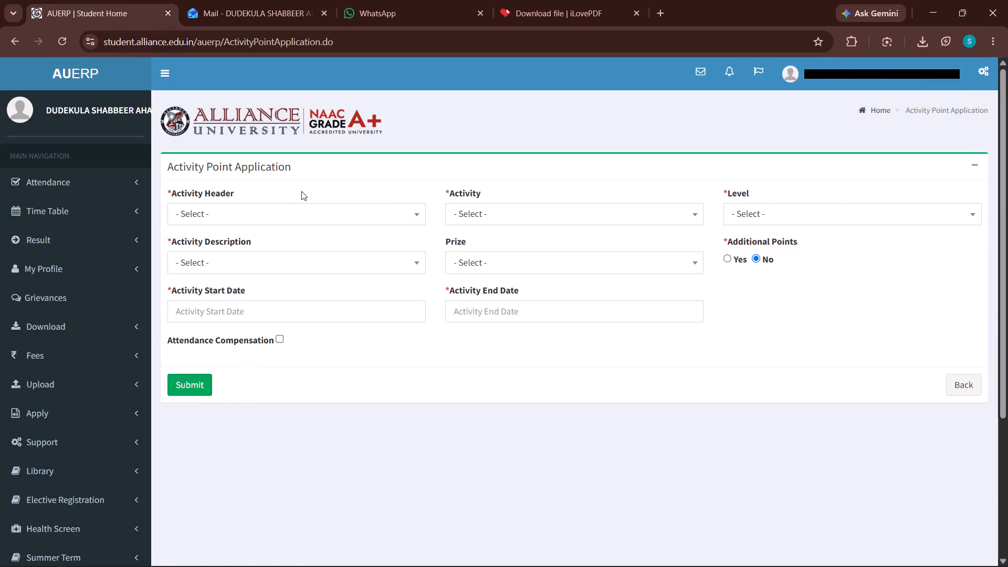
Classify the activity under header Leadership and Management, activity School/Department Association, with level Participation.
click(307, 222)
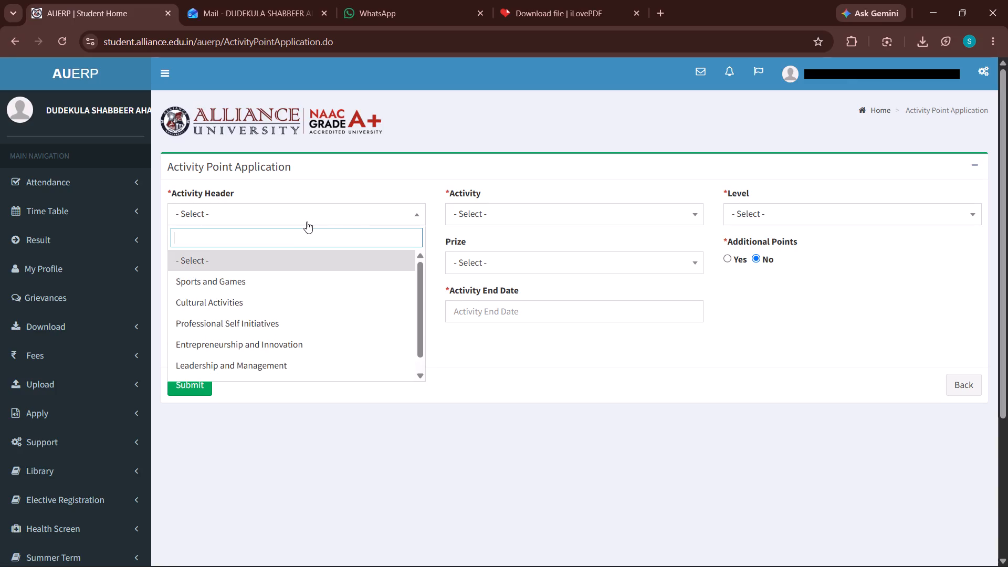
click(280, 356)
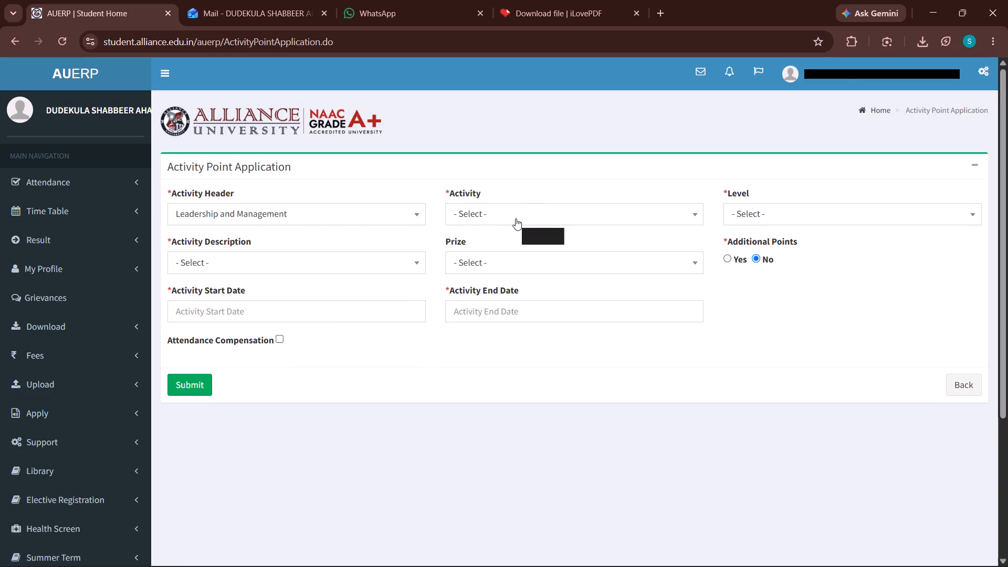
click(541, 191)
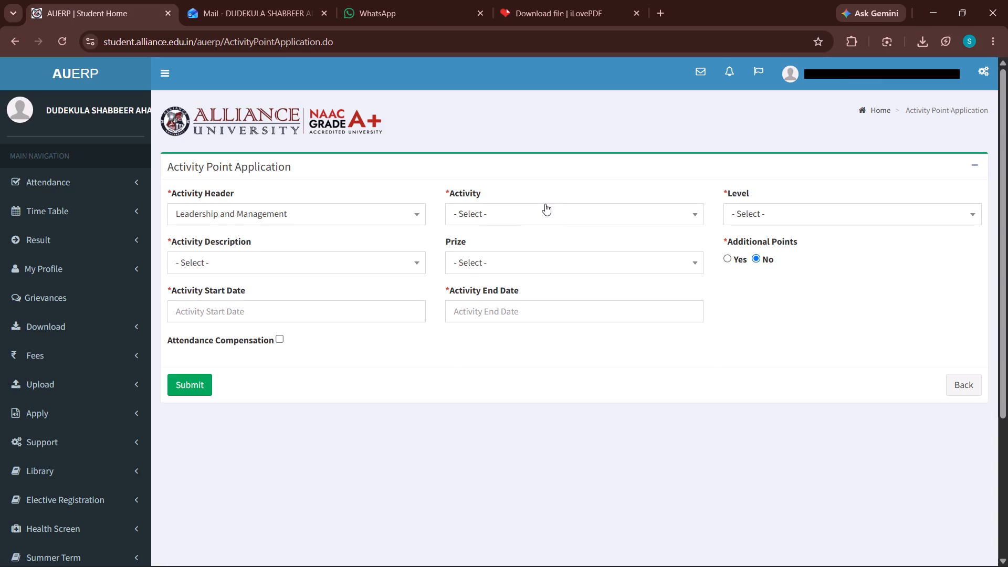
click(545, 204)
click(523, 279)
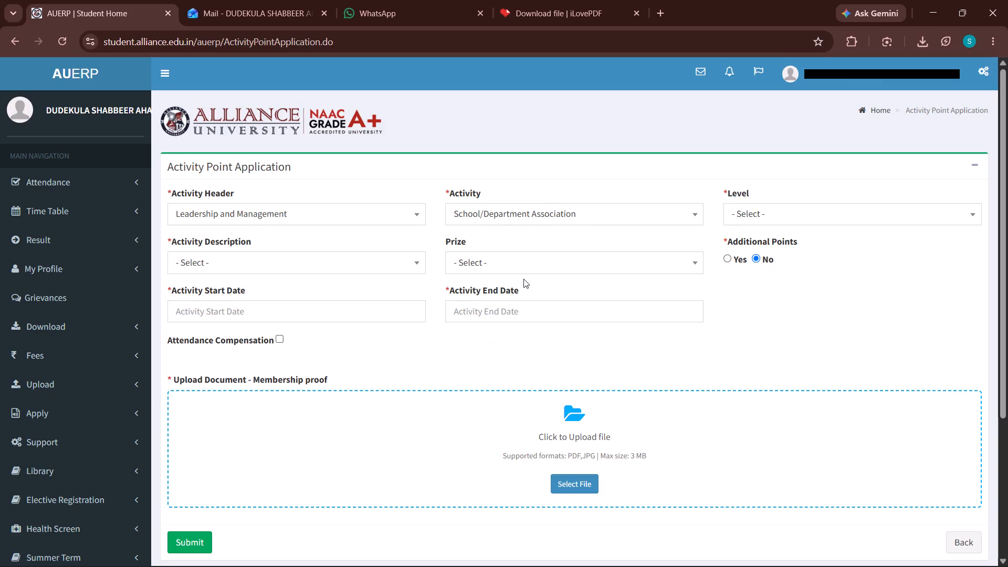
click(782, 213)
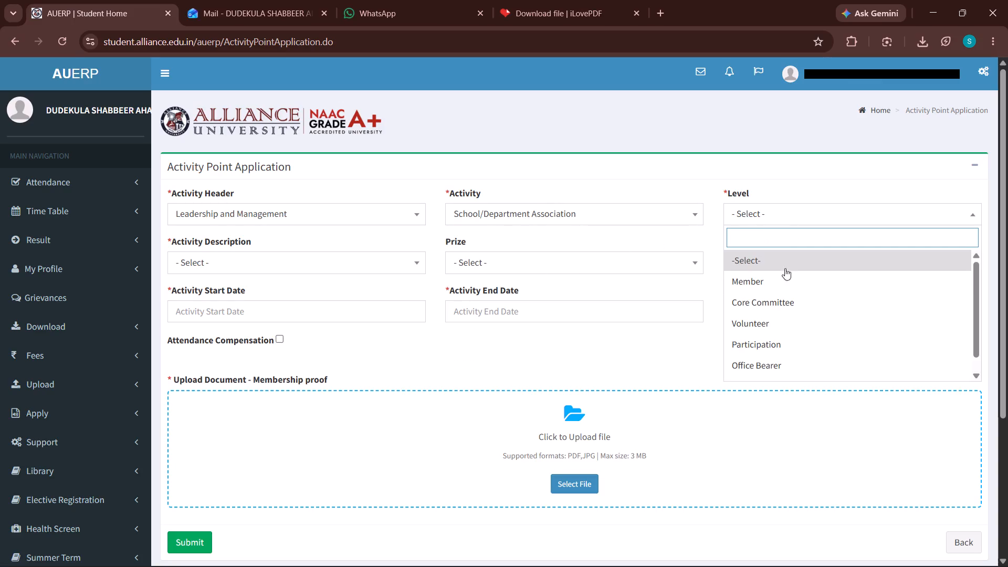
click(787, 338)
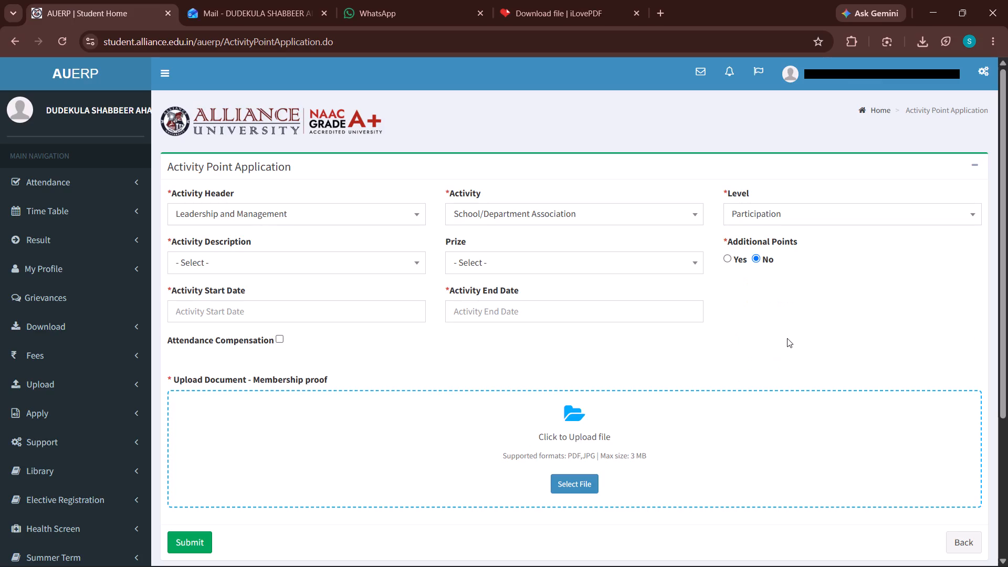
Find "sa" among the activity descriptions and choose Sadbhavana Day Celebration 2026.
click(380, 261)
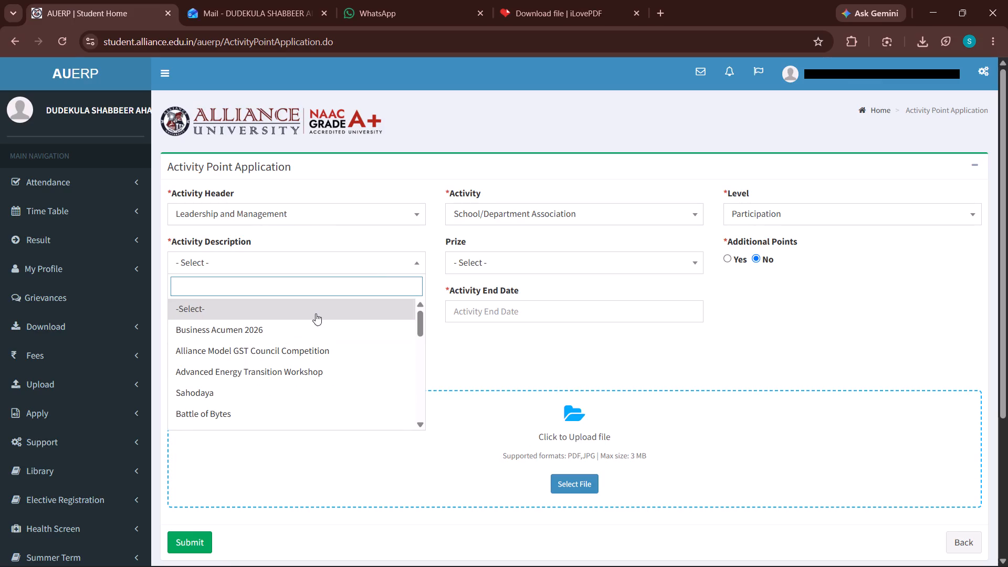
text(sa)
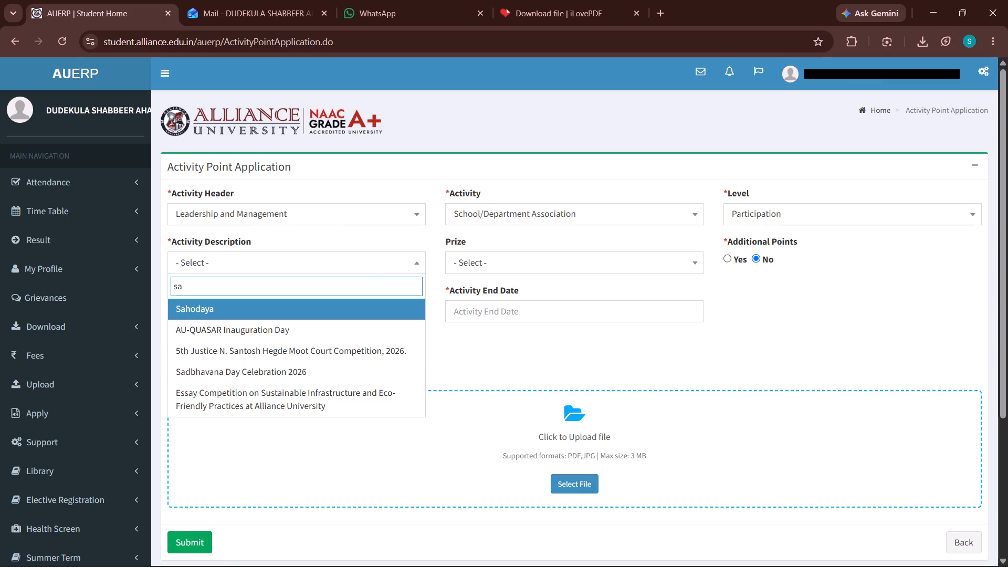
click(285, 368)
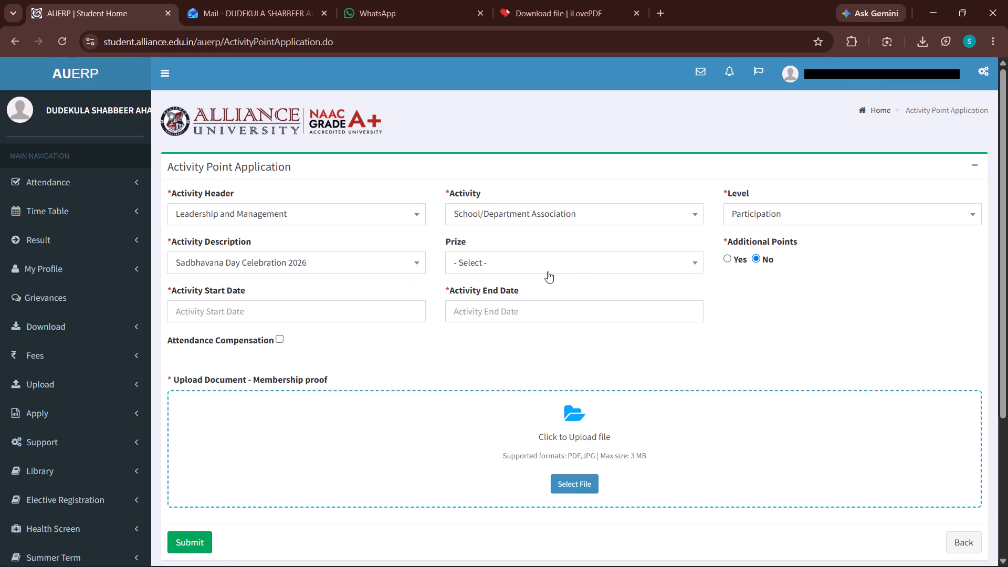
Open the Activity Start Date for choosing a date.
click(240, 318)
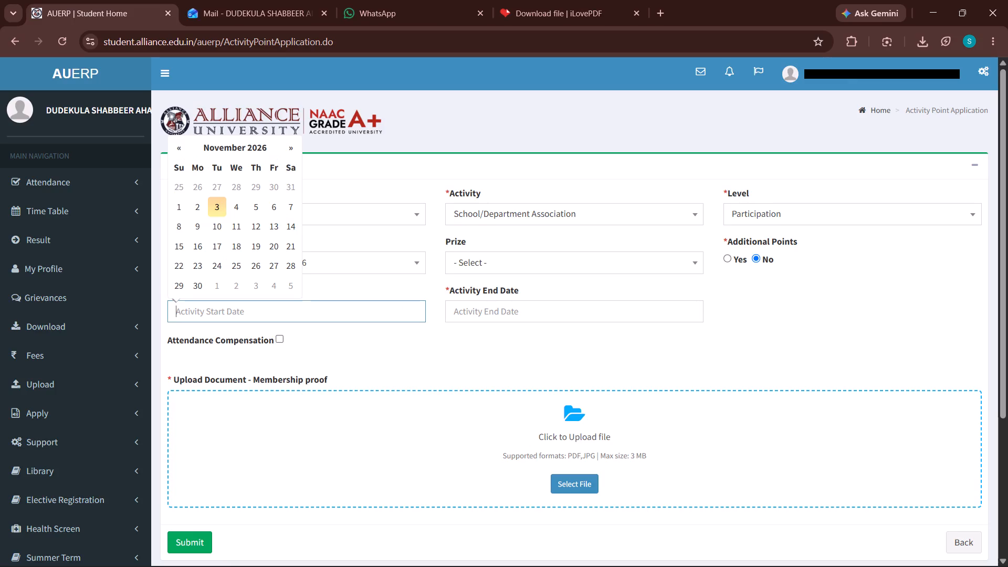
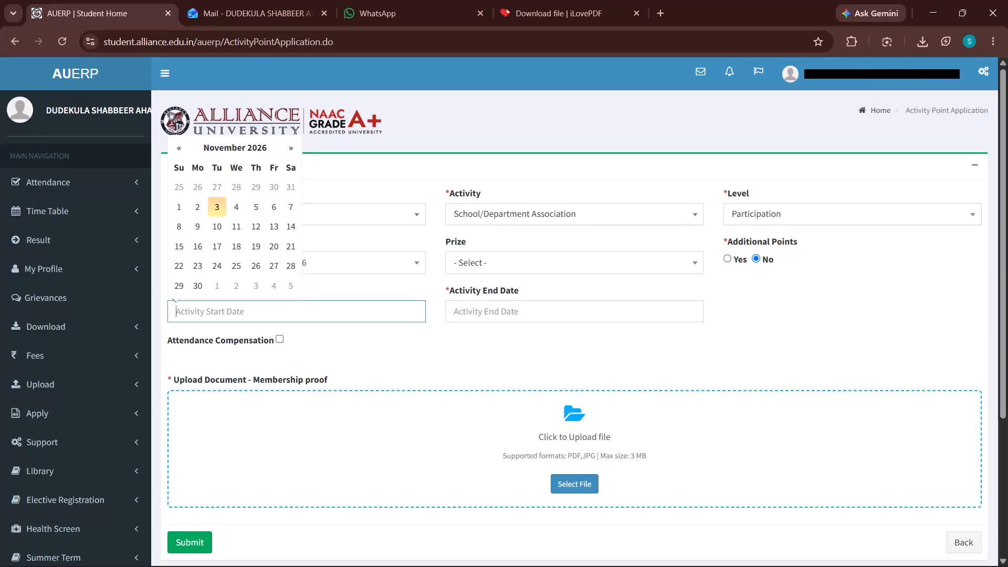
Set the Activity Start Date to 16/10/2026.
click(329, 331)
click(292, 320)
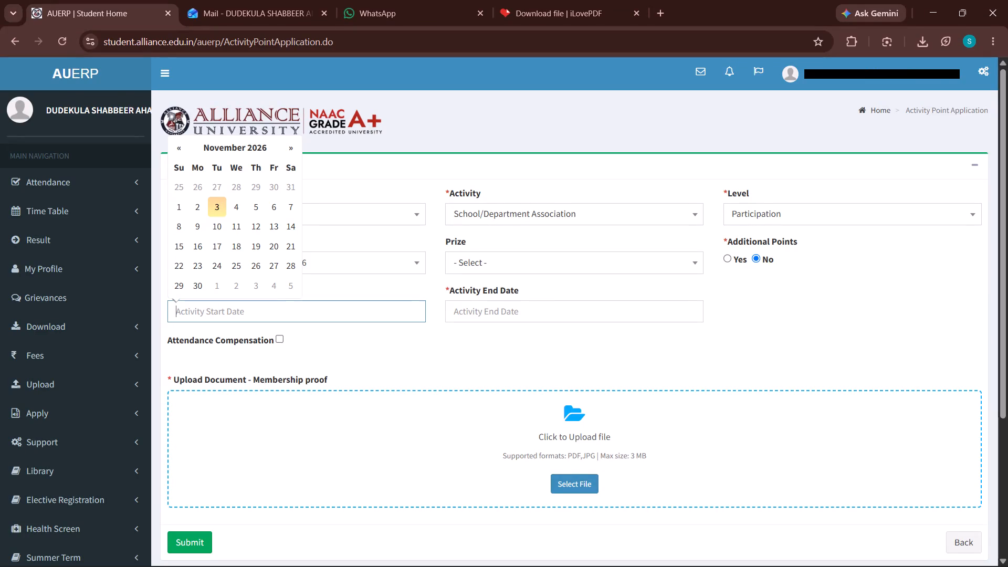
click(182, 143)
click(182, 143)
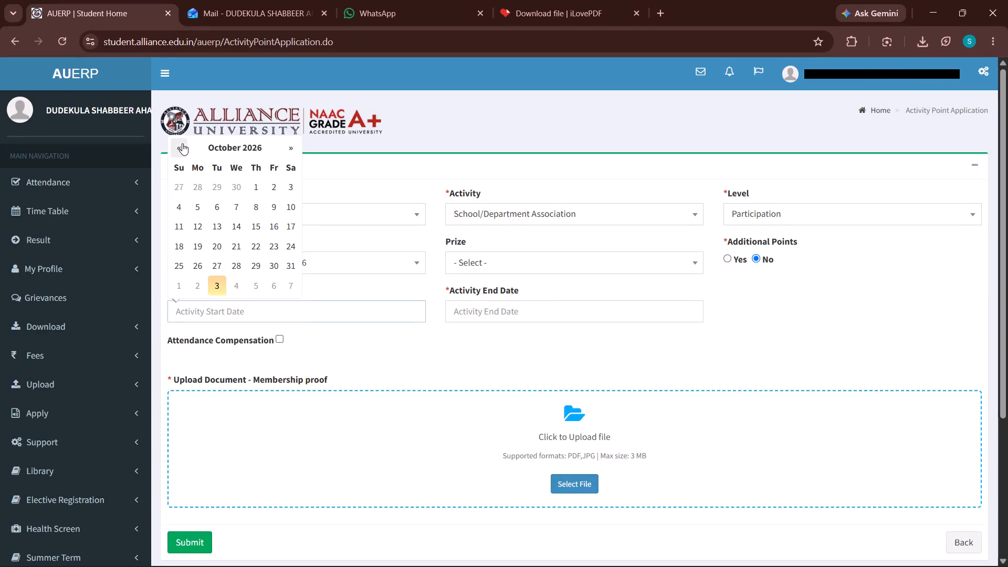
click(298, 146)
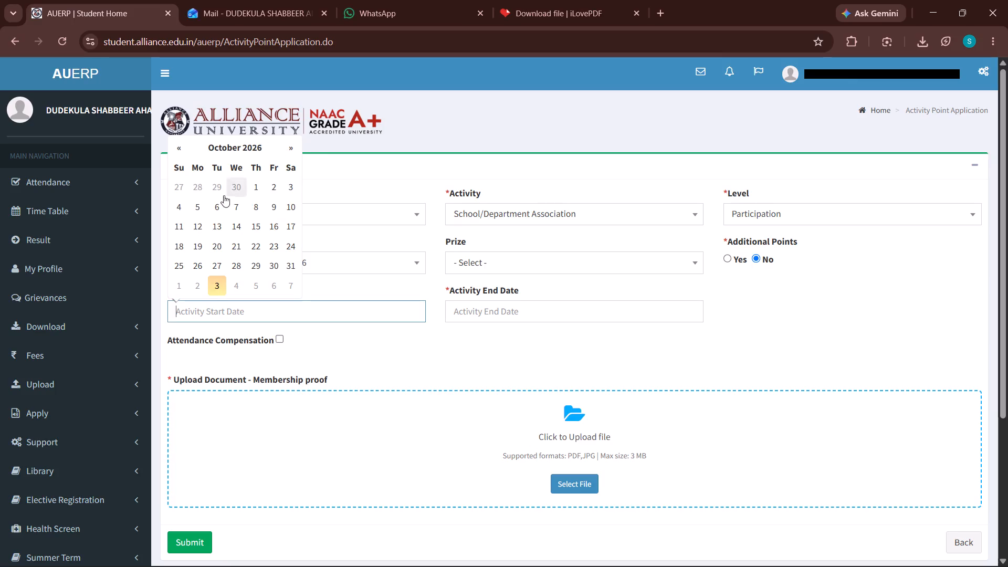
click(274, 225)
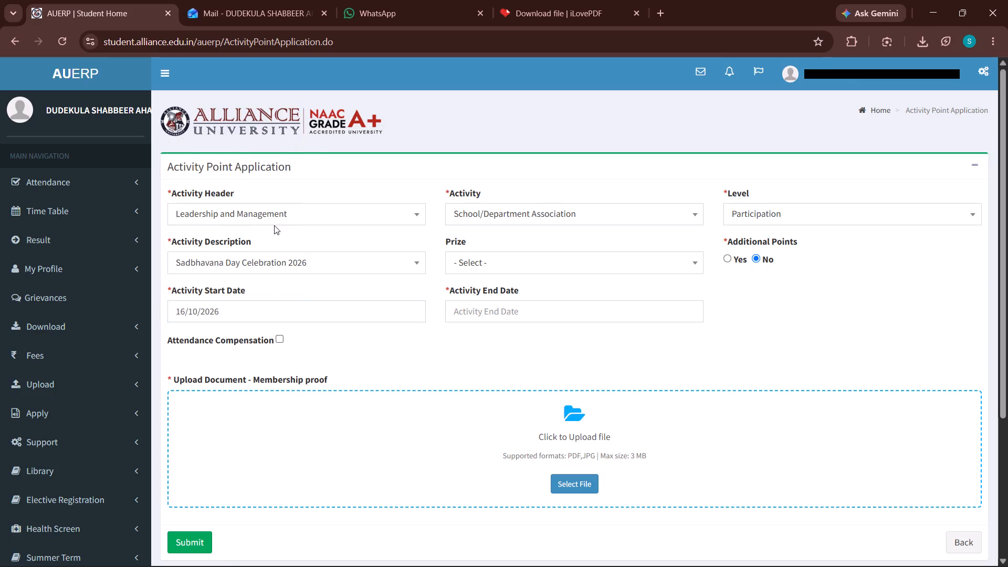
Set the Activity End Date to 16/10/2026.
click(531, 315)
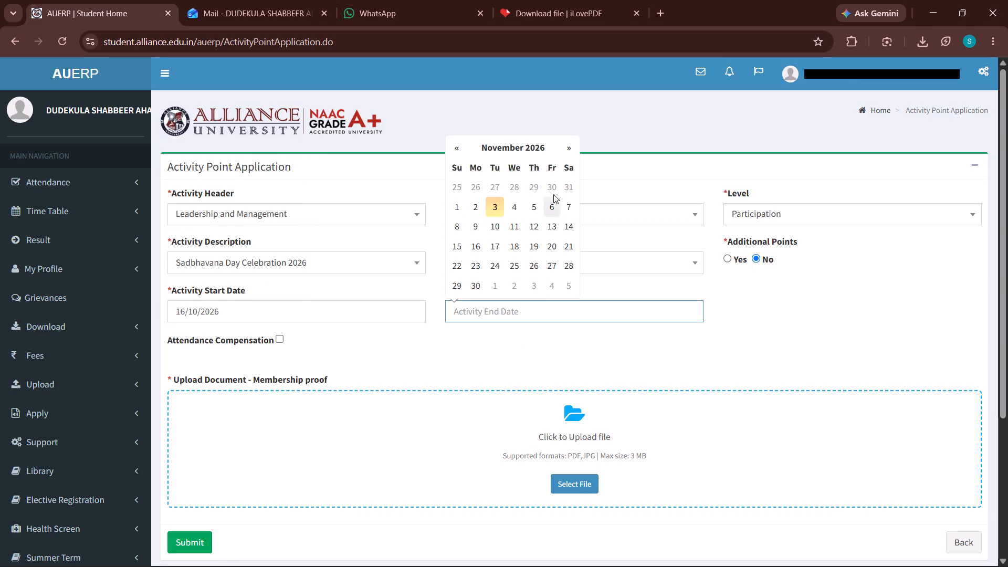
click(459, 145)
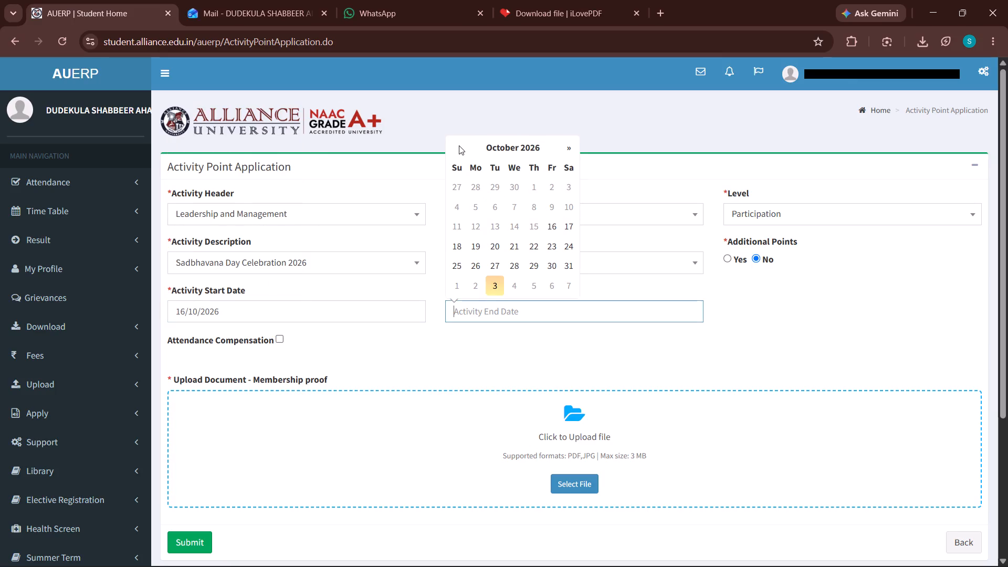
click(556, 228)
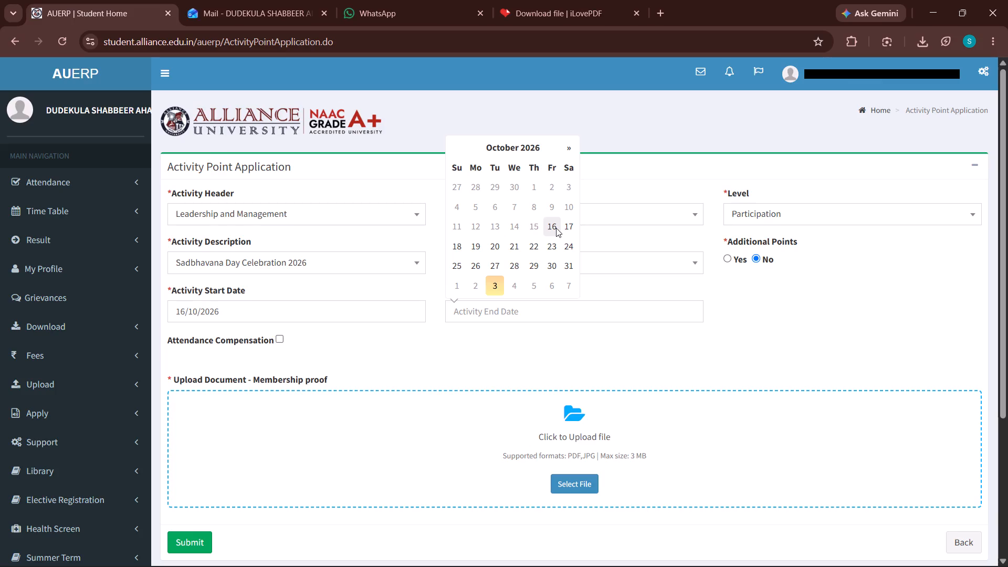
Open the file chooser for the Membership proof document upload.
scroll(495, 352, down, 2)
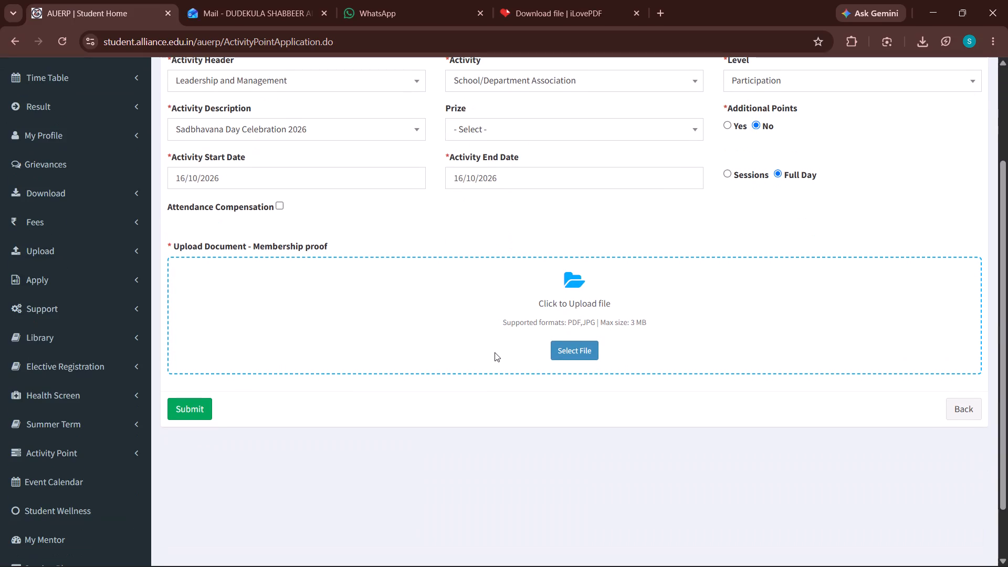
click(575, 353)
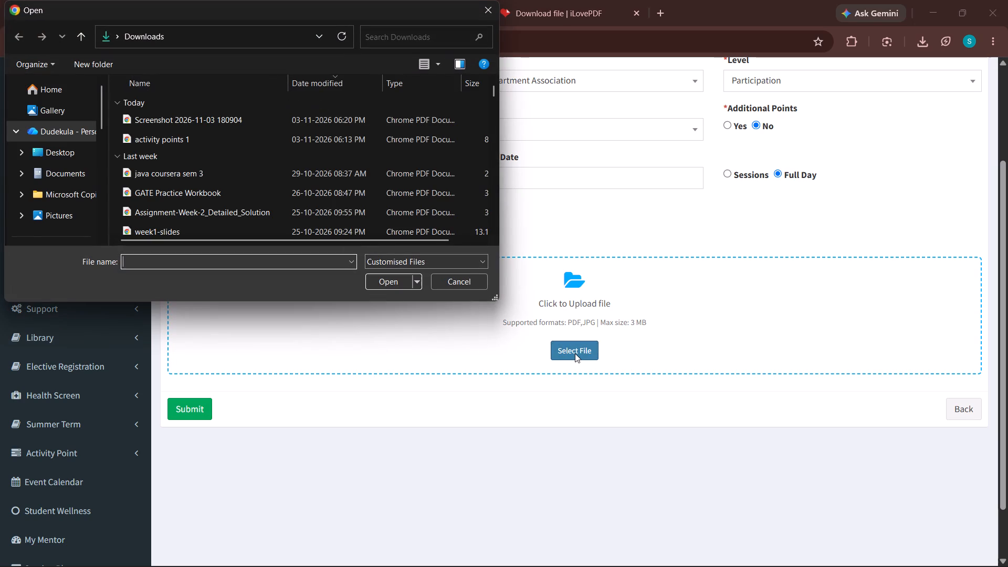
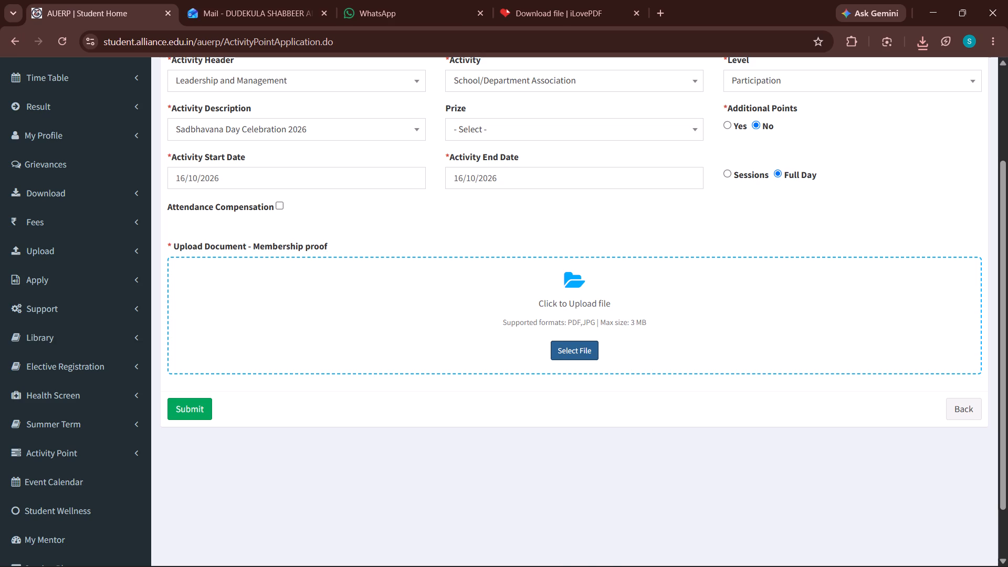
Switch to File Explorer and check the recent files for the activity points document, then return to the application form.
click(937, 1)
click(1007, 2)
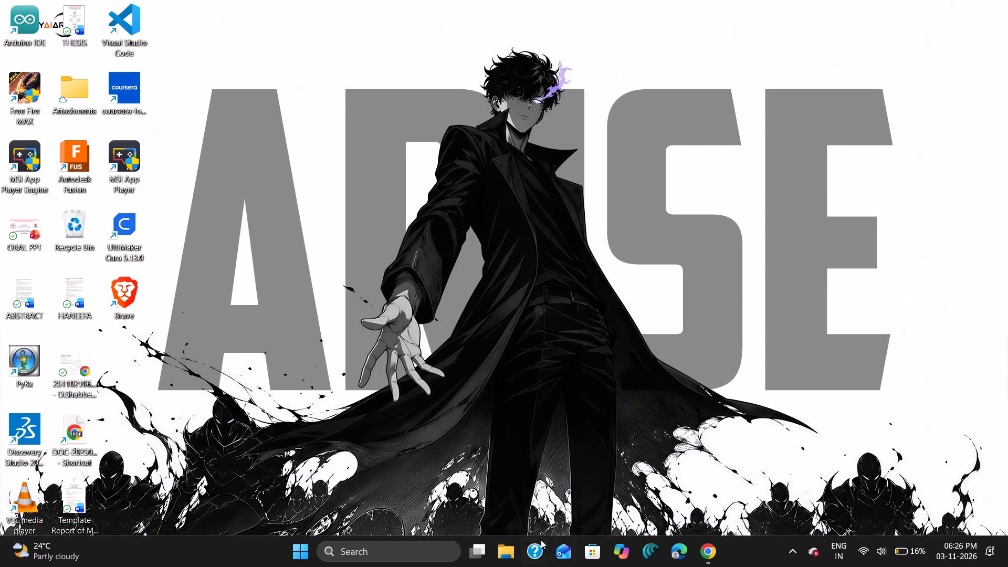
double_click(511, 558)
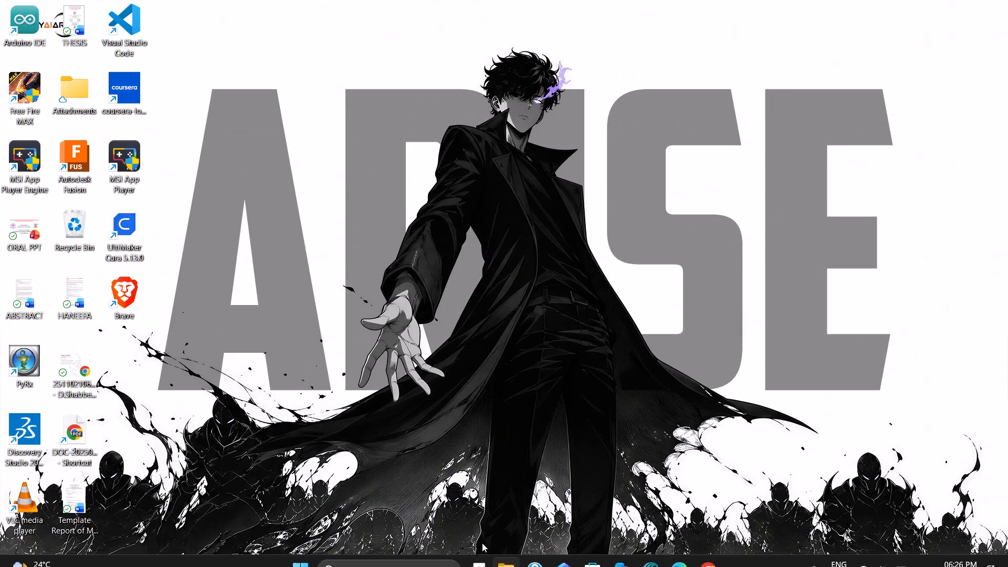
click(511, 565)
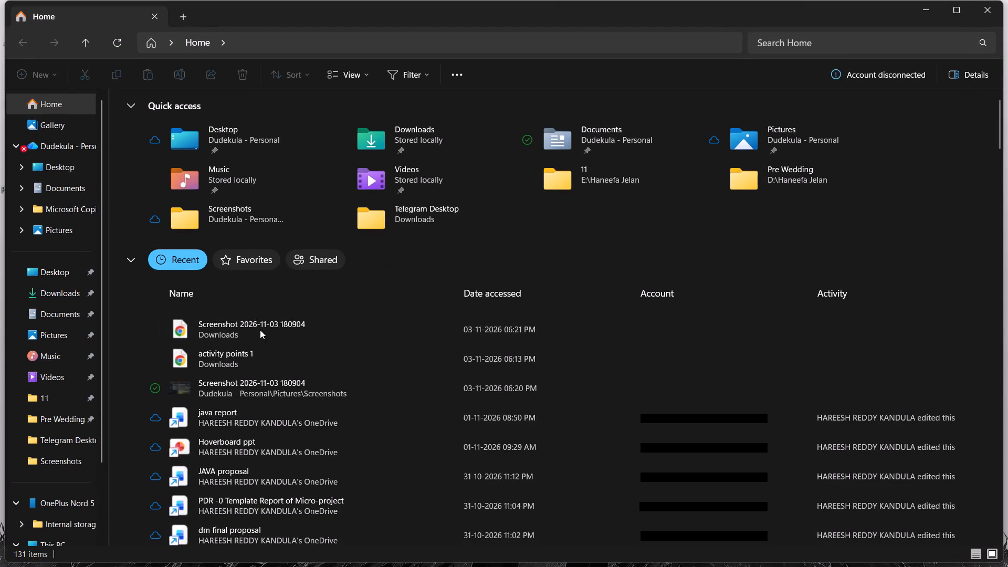
scroll(278, 323, up, 7)
click(77, 96)
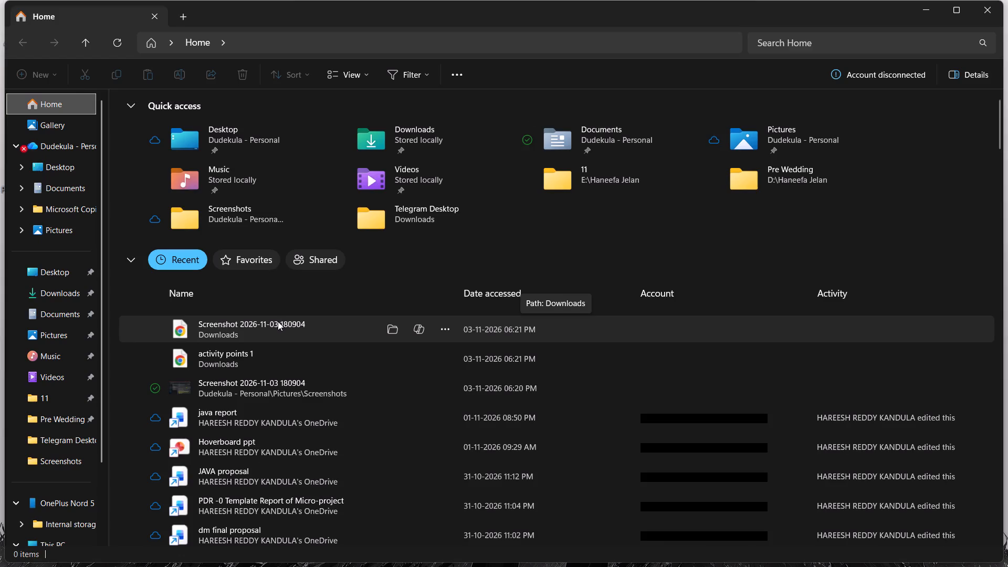
key(alt+Tab)
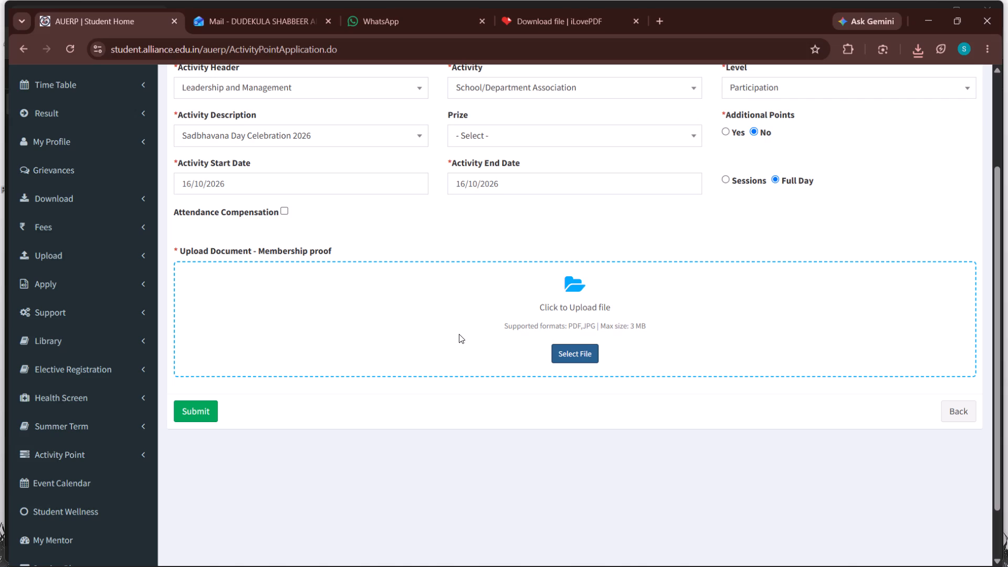
Attach "activity points 1 (1)" from Downloads as the membership proof document.
click(577, 349)
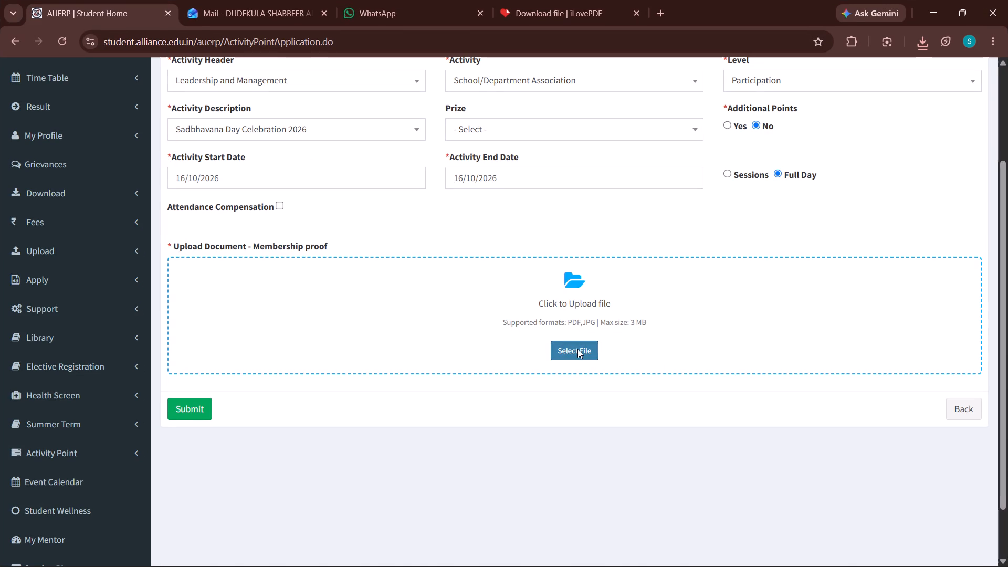
click(220, 120)
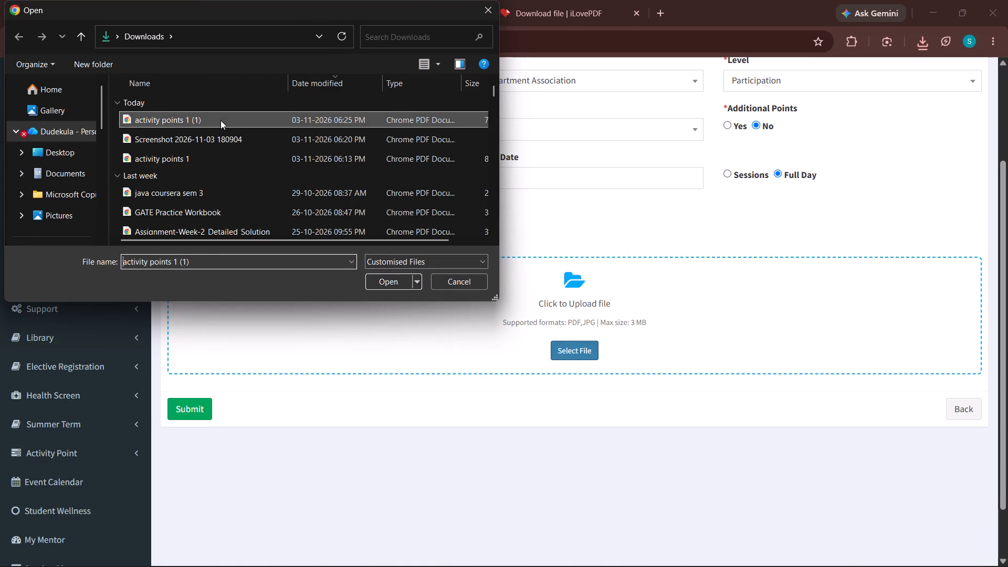
click(382, 276)
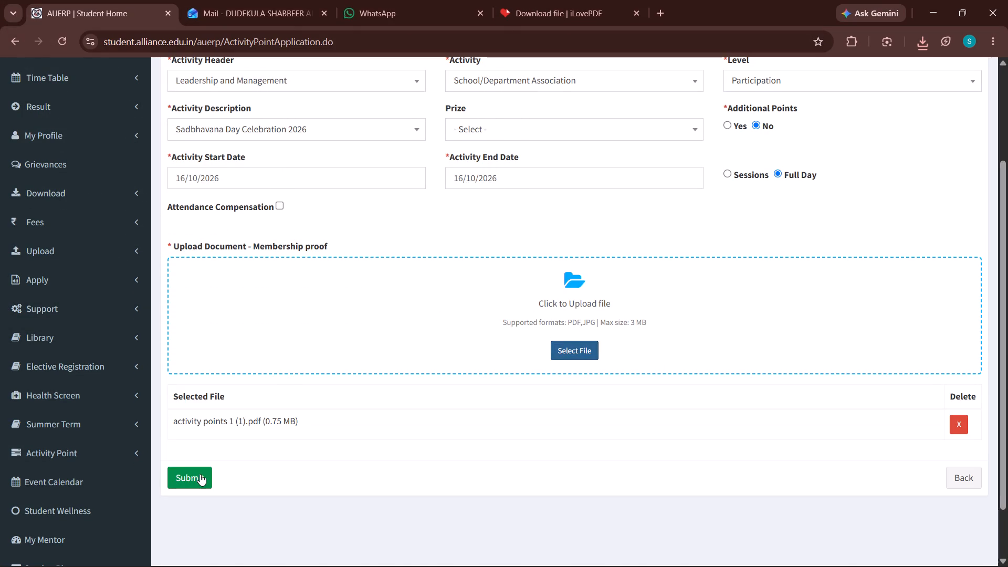
Review the Sadbhavana Day Celebration 2026 form and submit the Activity Point Application, confirming the submission.
scroll(371, 320, right, 1)
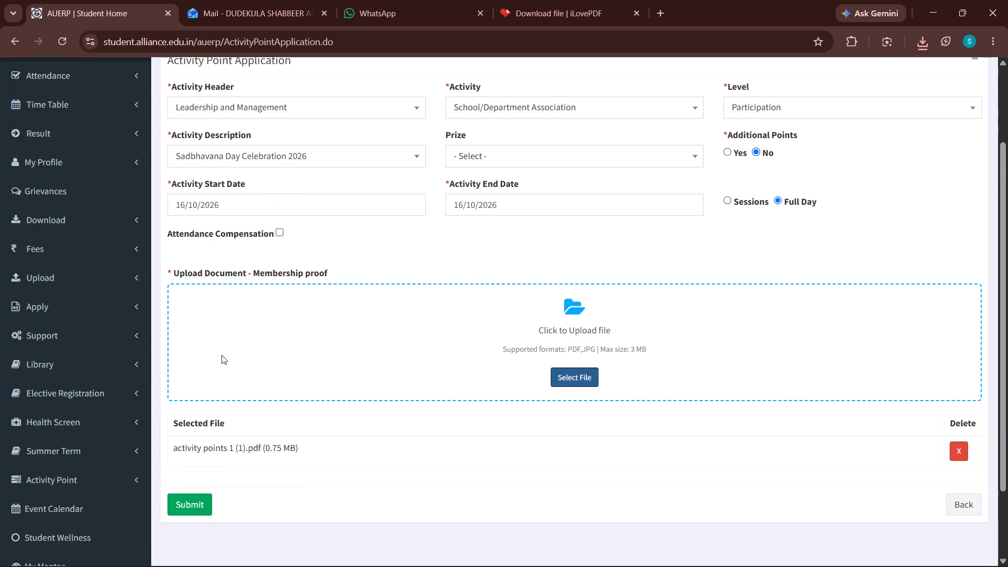
scroll(272, 373, right, 1)
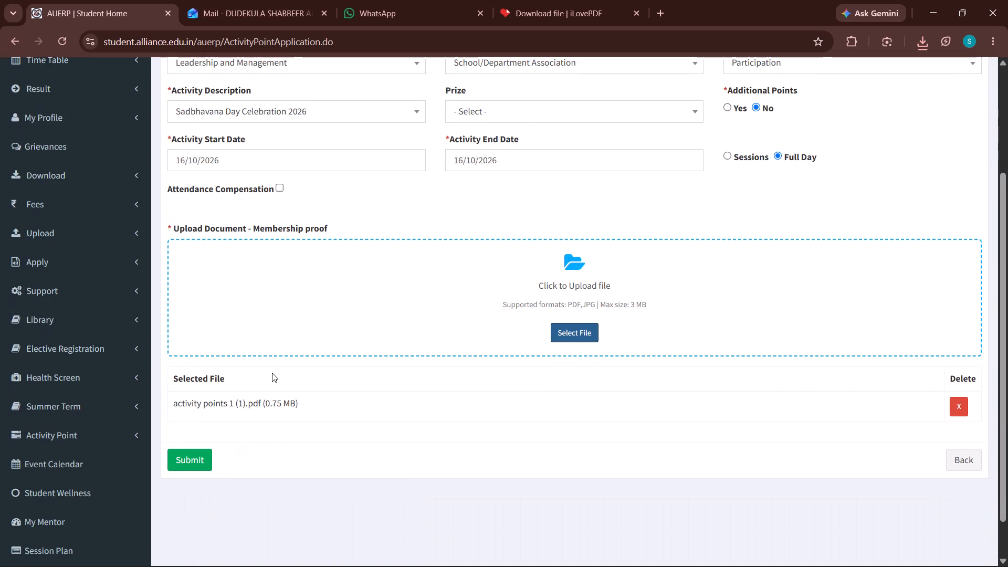
scroll(303, 353, up, 3)
scroll(303, 353, down, 1)
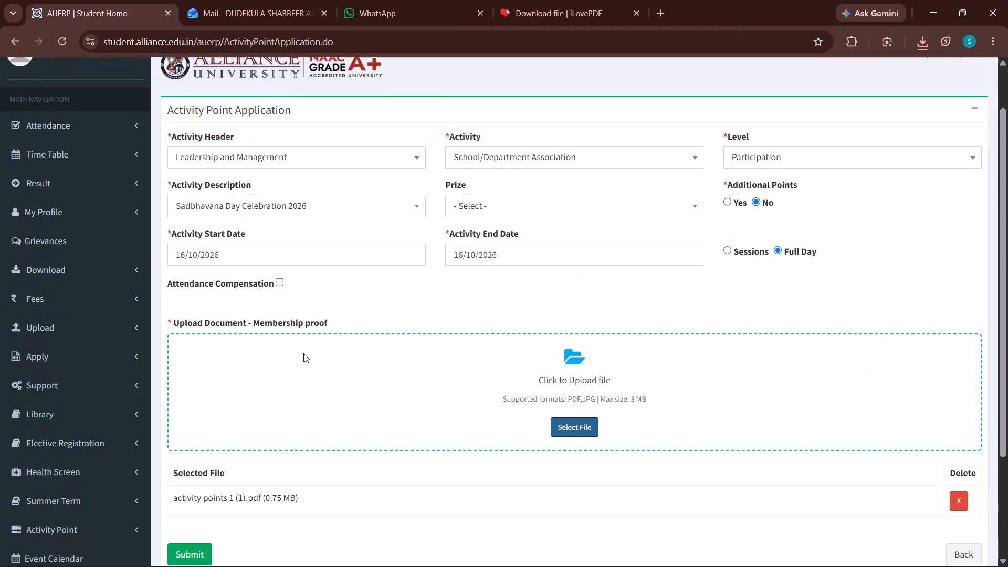
scroll(303, 353, down, 1)
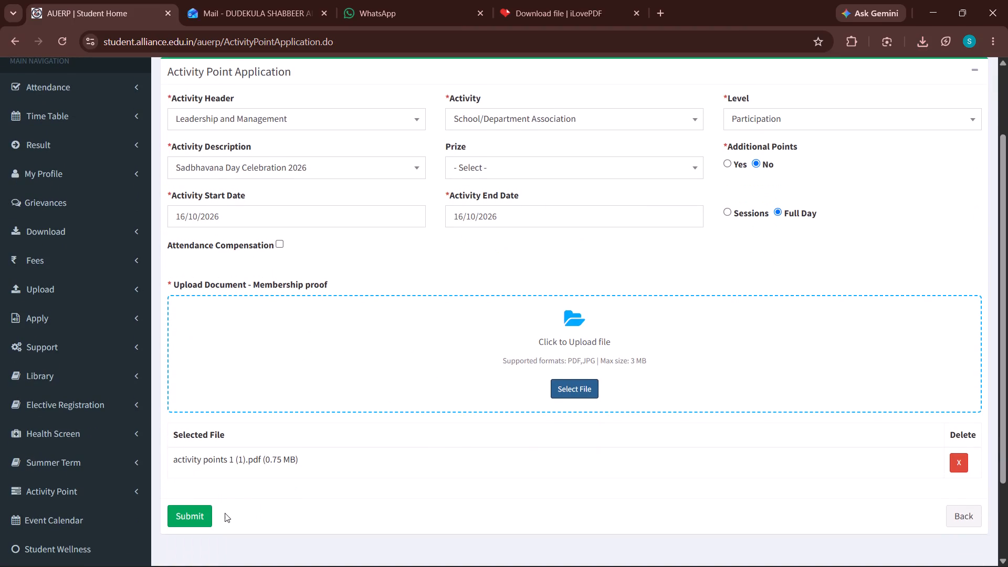
click(189, 519)
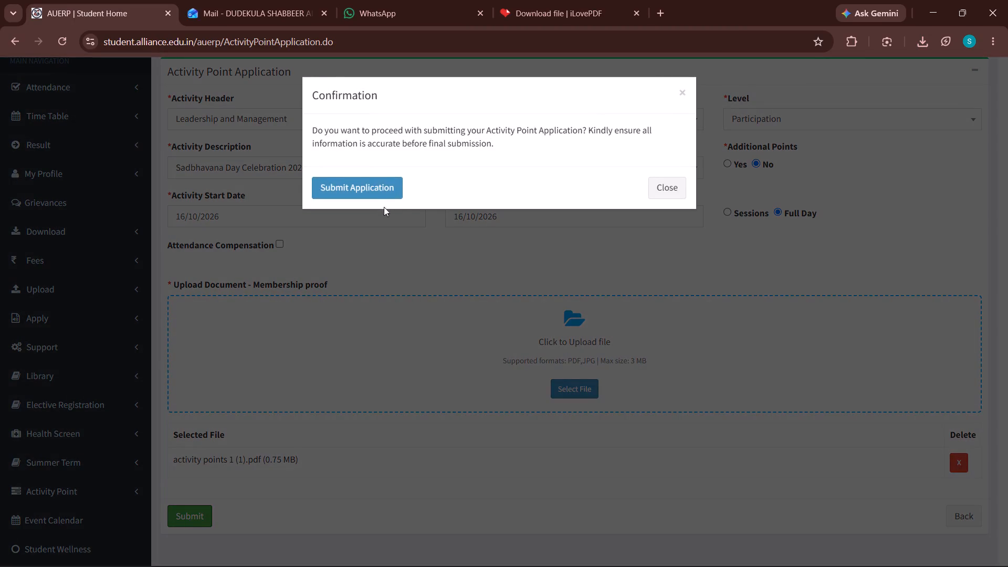
click(371, 187)
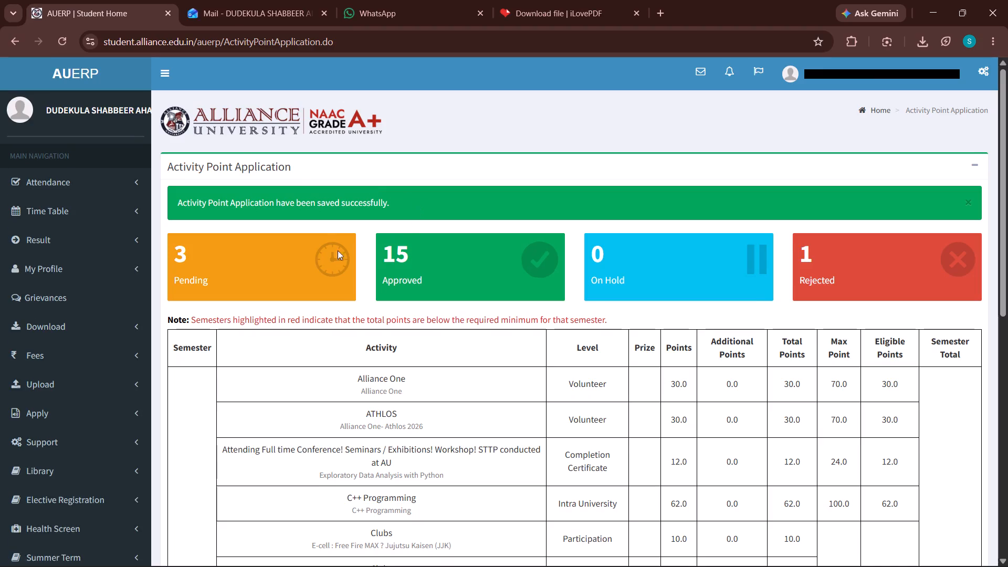
Look through the activity points summary and open the pending applications to check the submitted entries.
scroll(330, 250, down, 6)
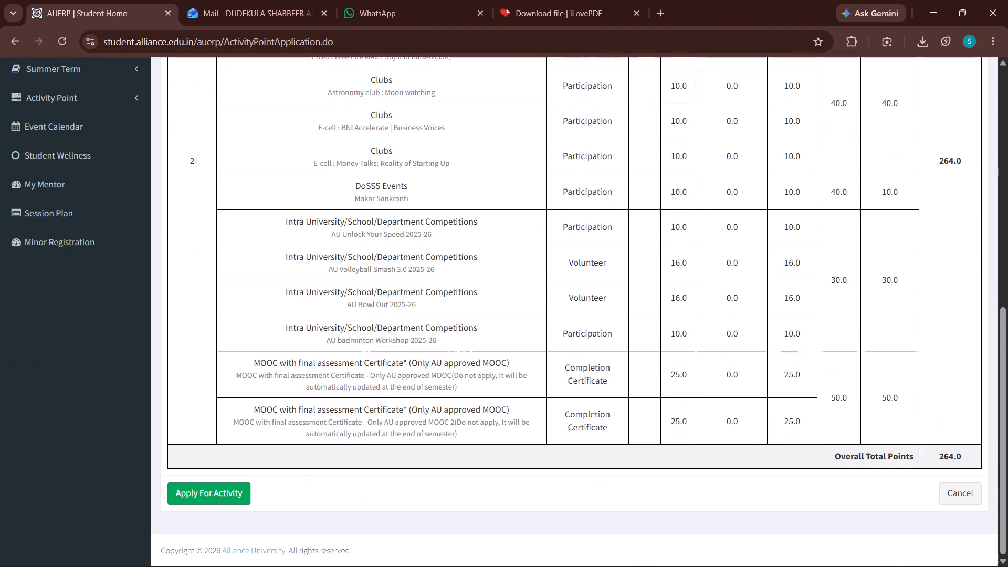
scroll(280, 351, up, 3)
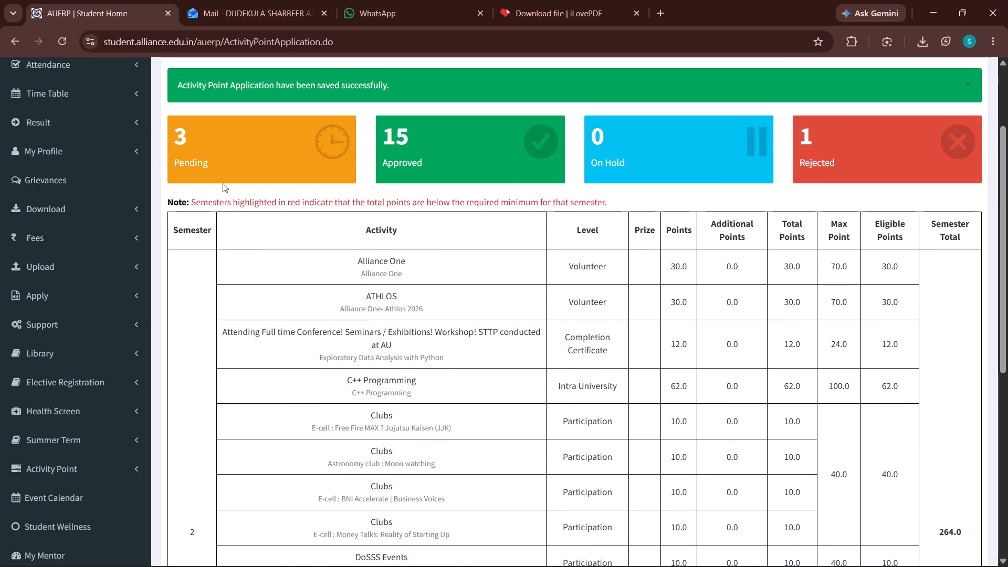
click(185, 139)
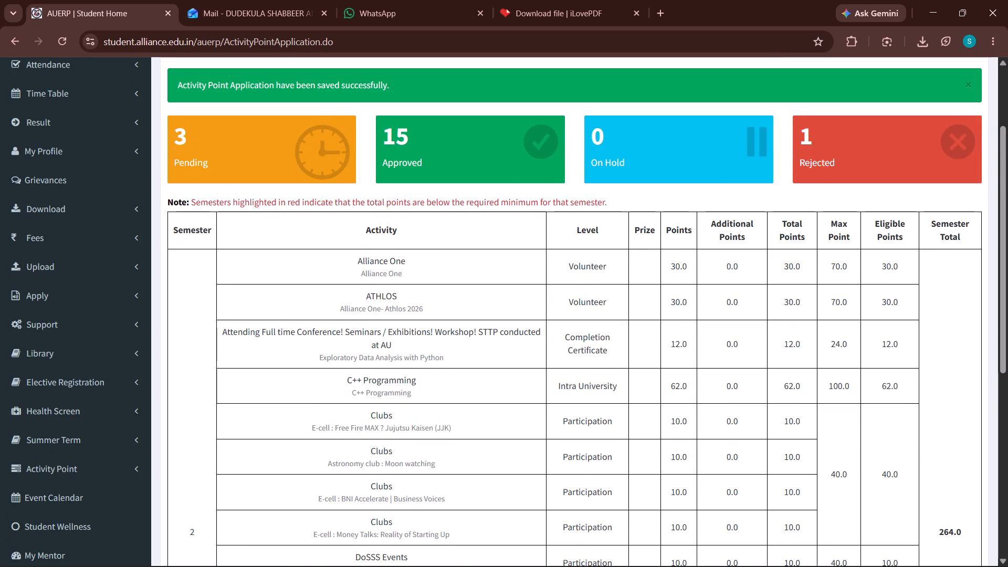
click(203, 160)
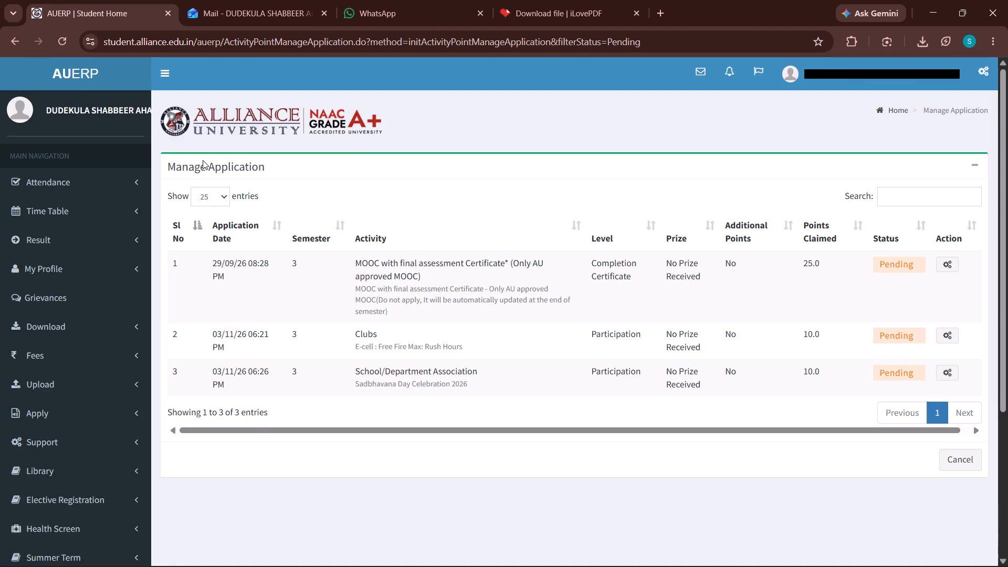
scroll(332, 321, down, 1)
scroll(435, 293, up, 1)
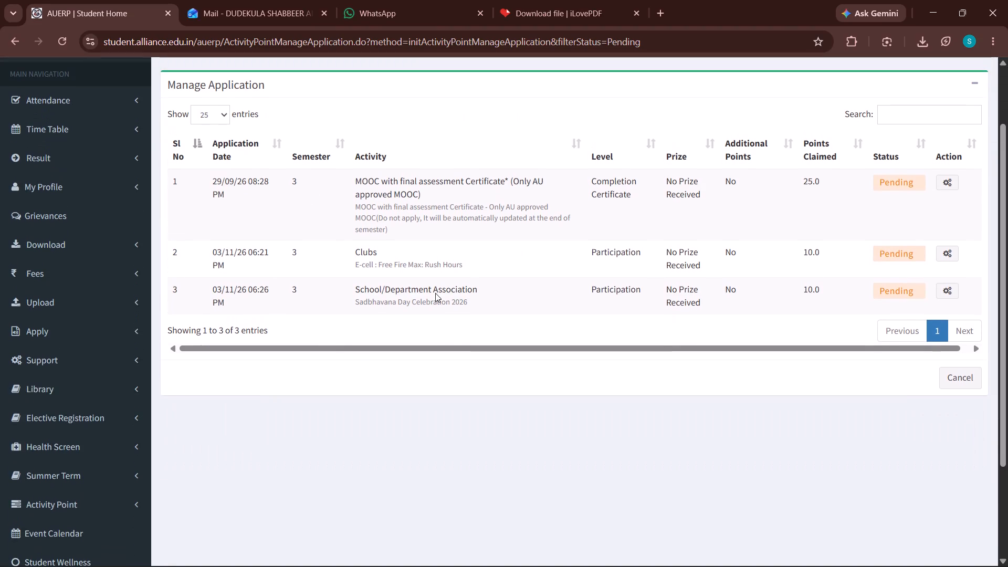
scroll(435, 293, up, 2)
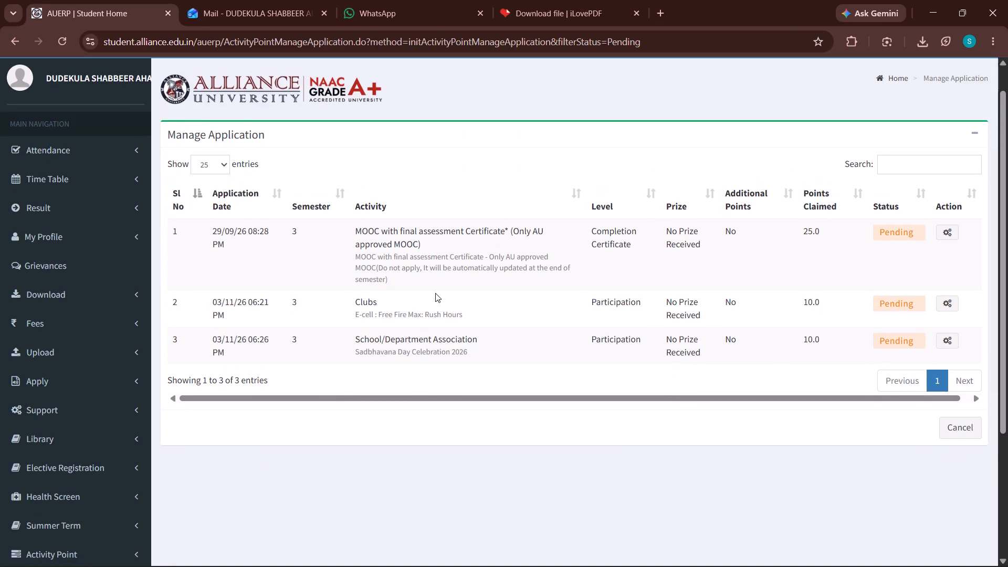
scroll(435, 294, up, 2)
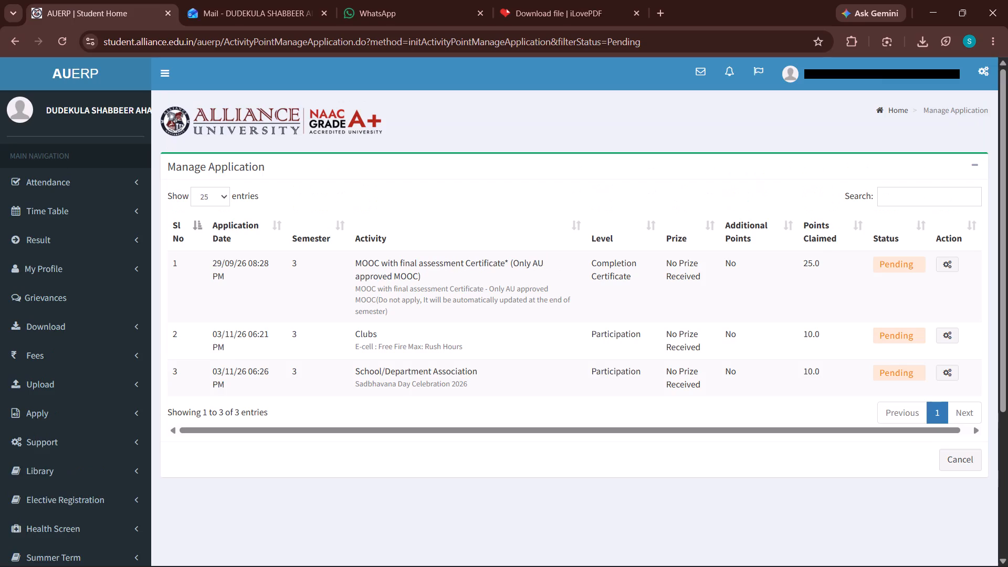
Close the iLovePDF and WhatsApp pages.
click(637, 12)
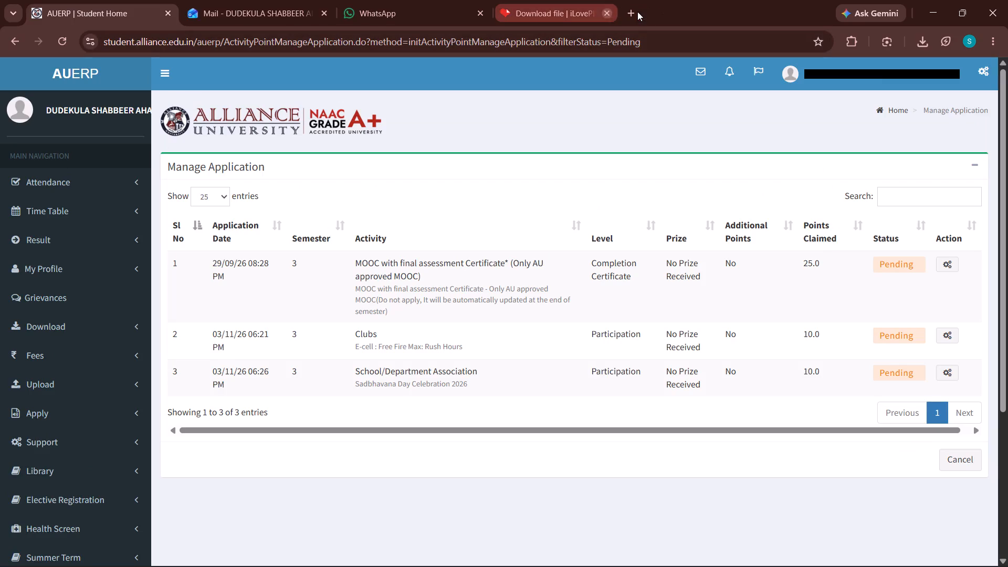
click(481, 10)
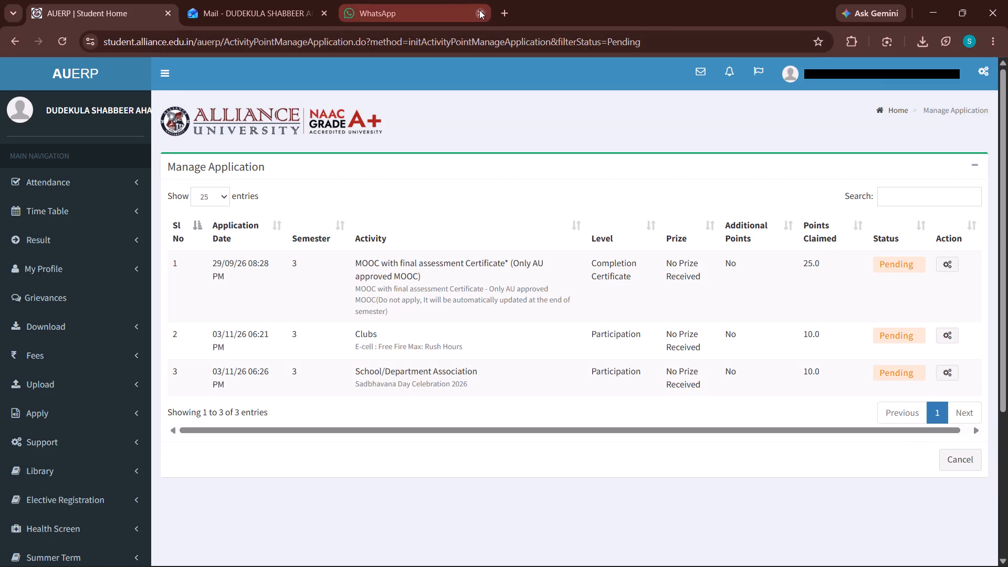
Open the downloaded "activity points 1.pdf" and "activity points 1 (1).pdf" from the recent downloads to check their contents.
click(919, 43)
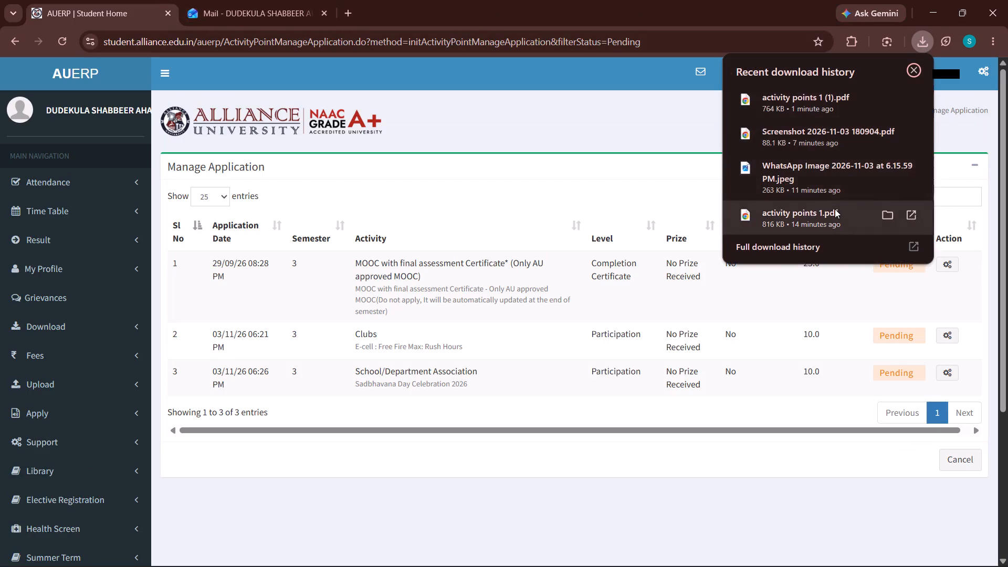
double_click(835, 209)
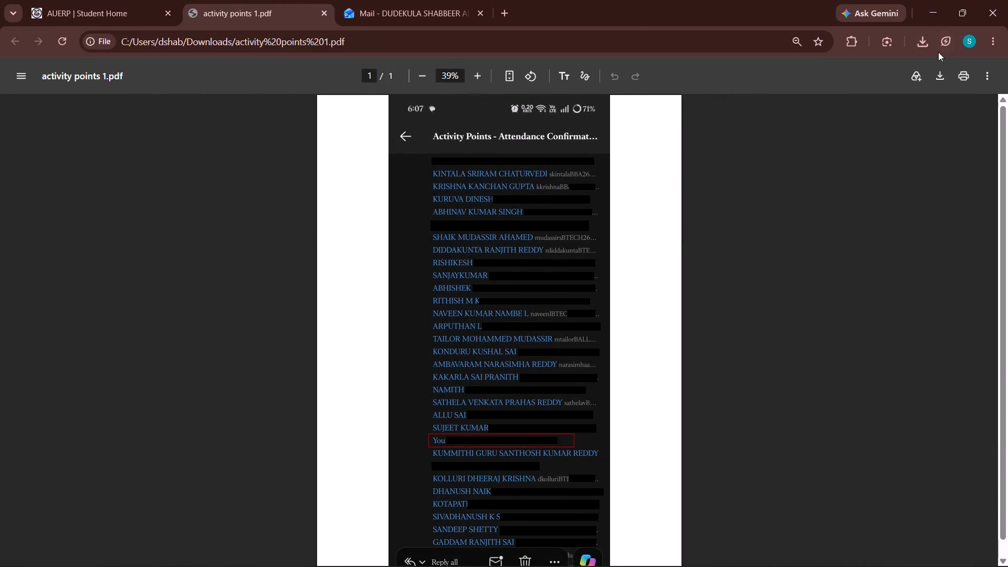
click(925, 39)
double_click(839, 94)
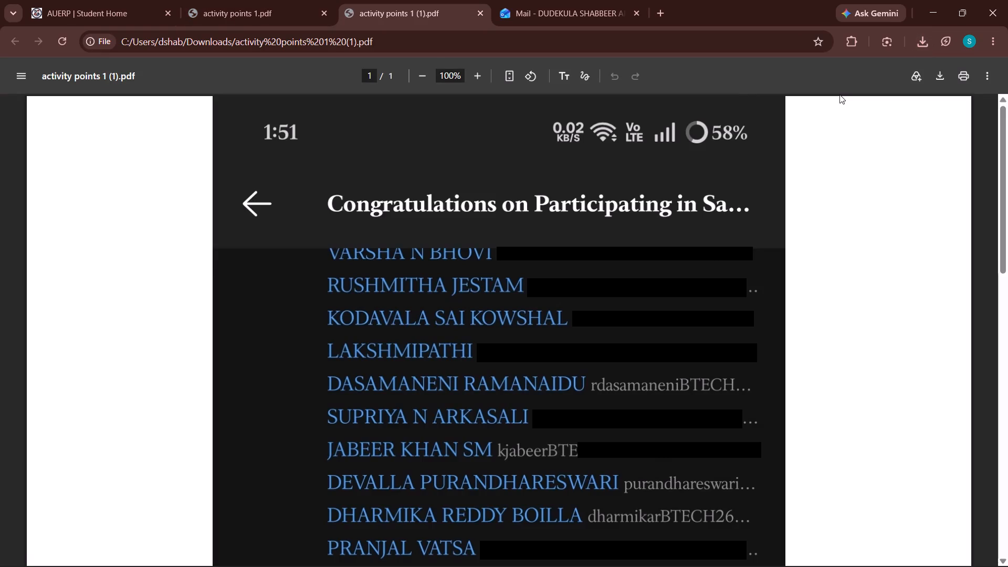
click(923, 42)
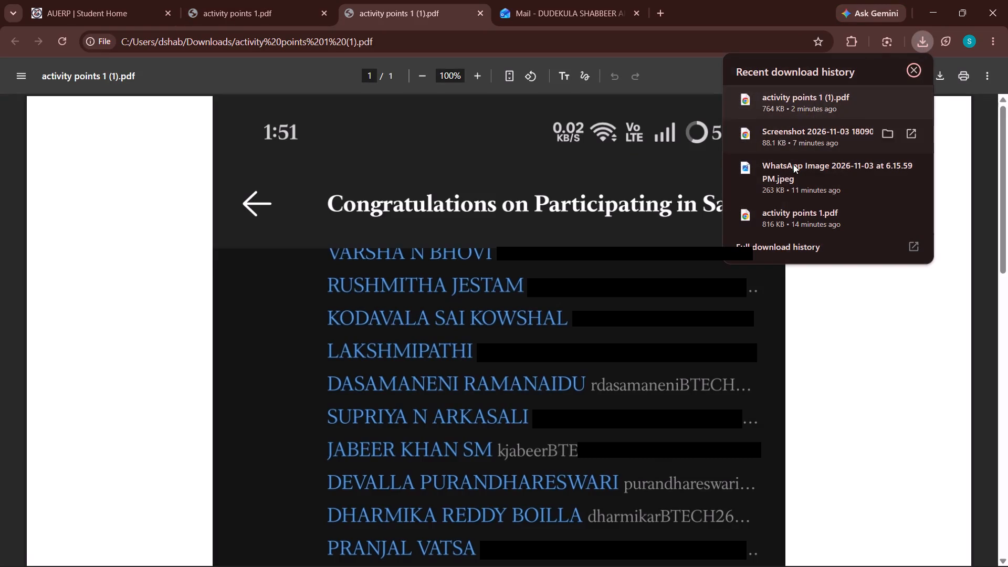
double_click(793, 201)
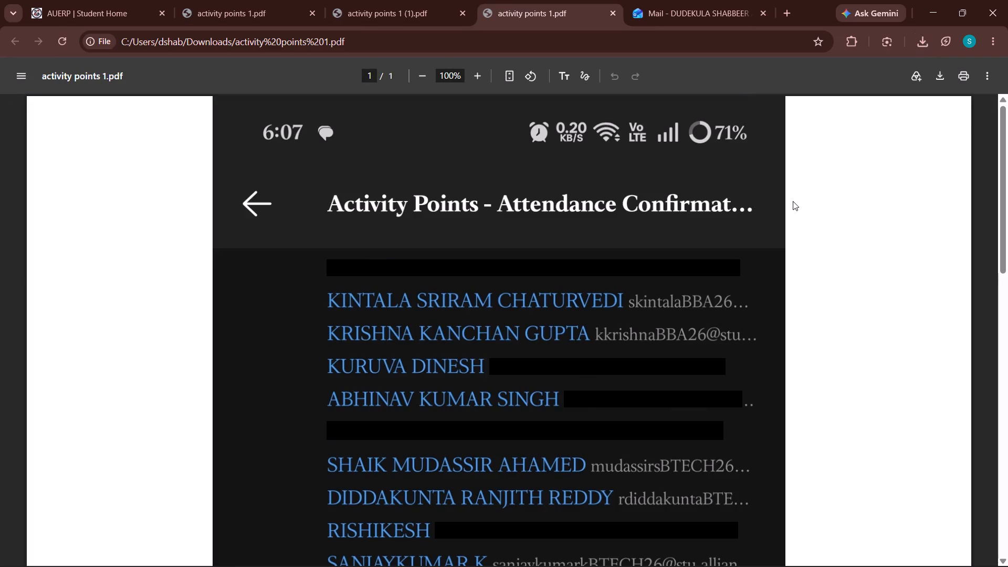
Close the browser window and the File Explorer window.
click(1007, 0)
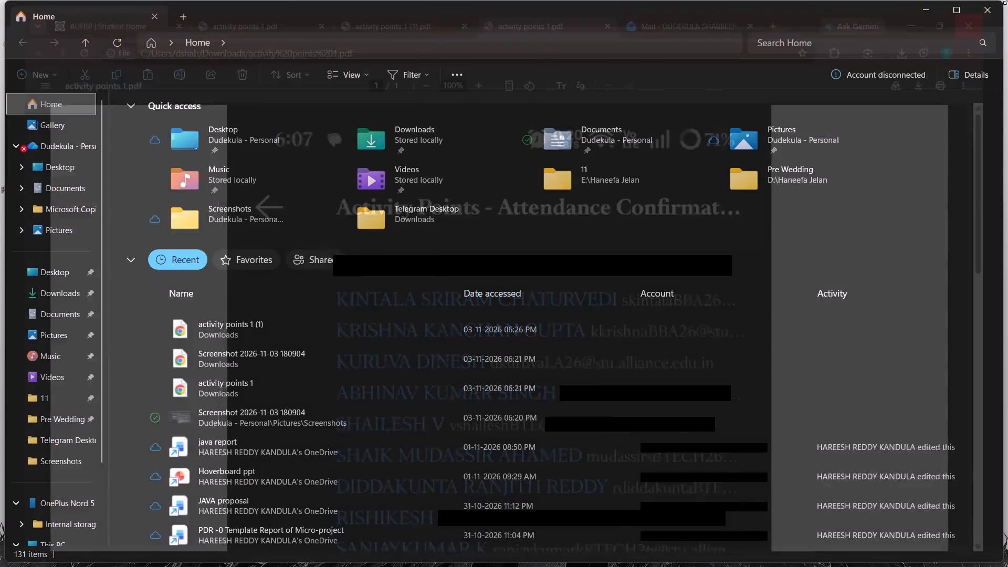
click(1007, 0)
click(998, 5)
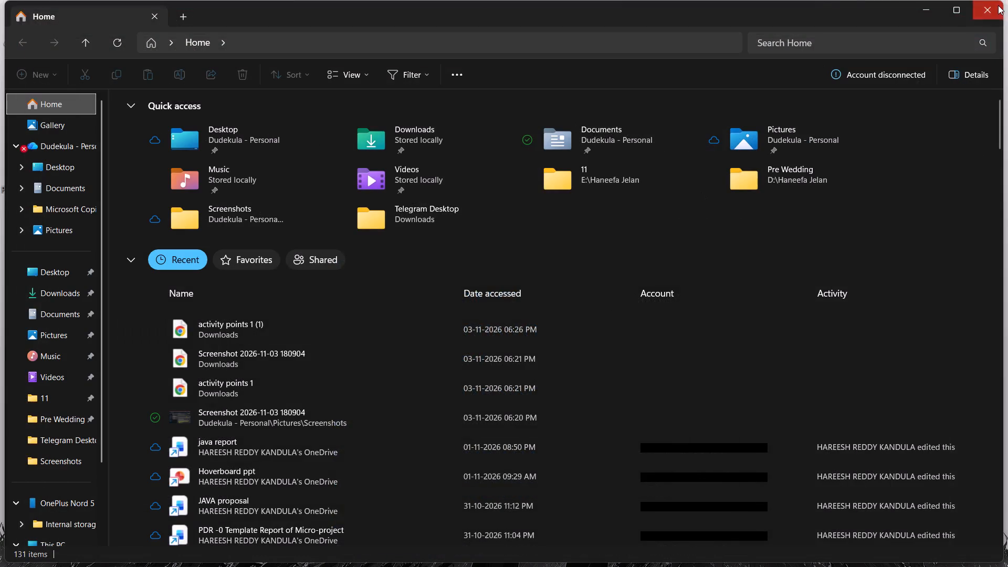